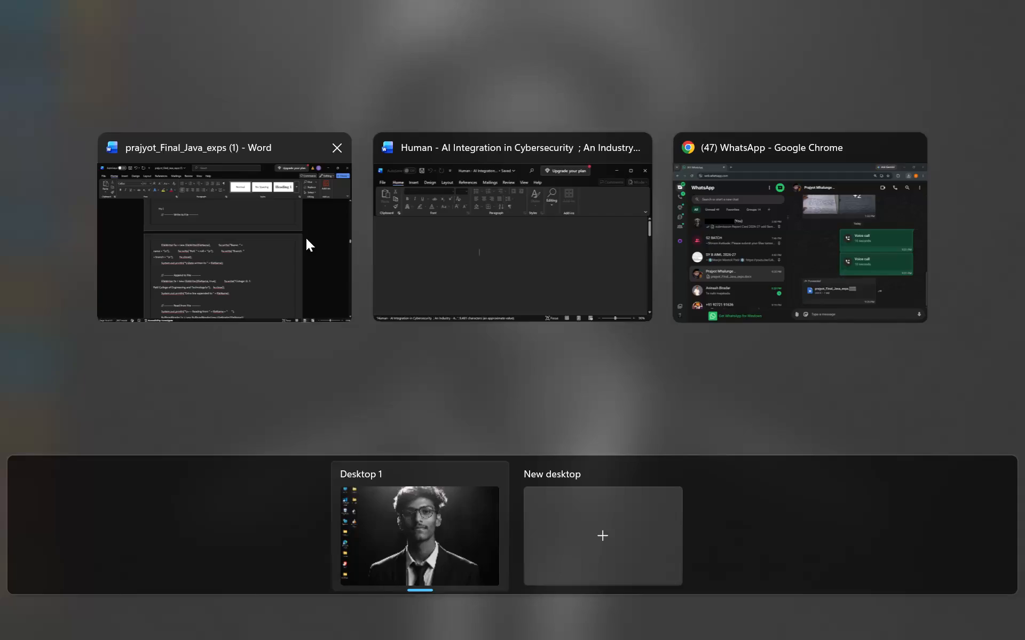
Switch to the Java experiments document in Word and remove the blank page before Experiment No. 11.
{"action": "left_click", "coordinate": [306, 238]}
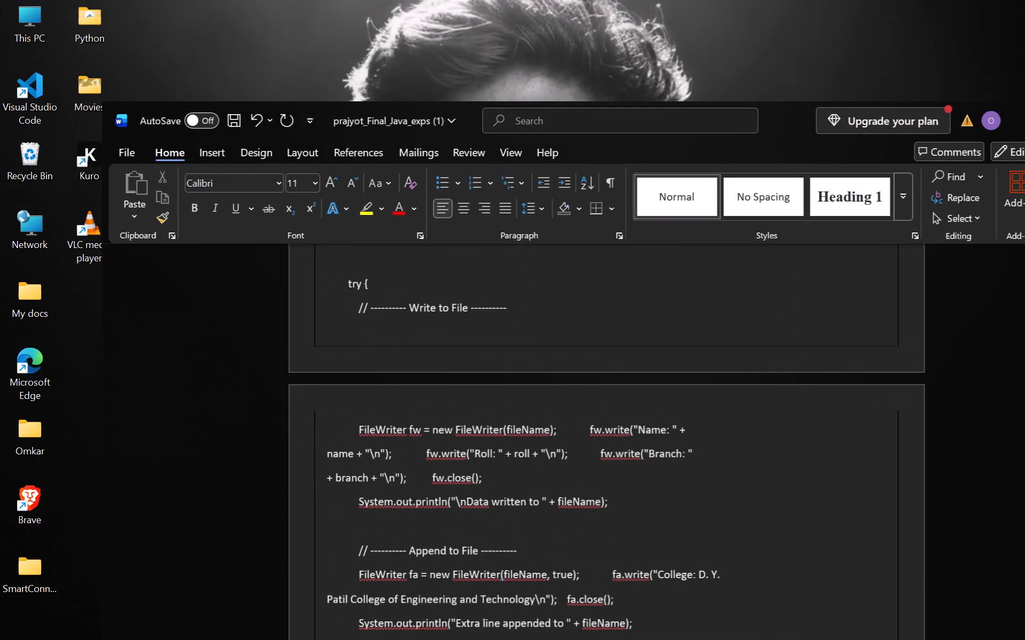
{"action": "scroll", "coordinate": [633, 435], "scroll_direction": "down", "scroll_amount": 3}
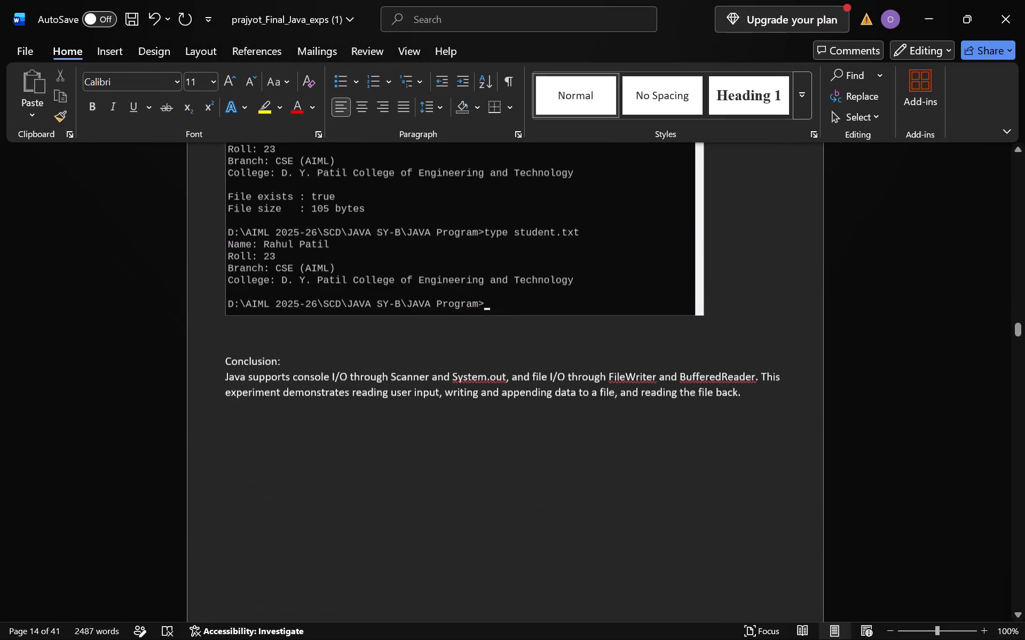
{"action": "scroll", "coordinate": [633, 435], "scroll_direction": "down", "scroll_amount": 2}
{"action": "left_click", "coordinate": [605, 427]}
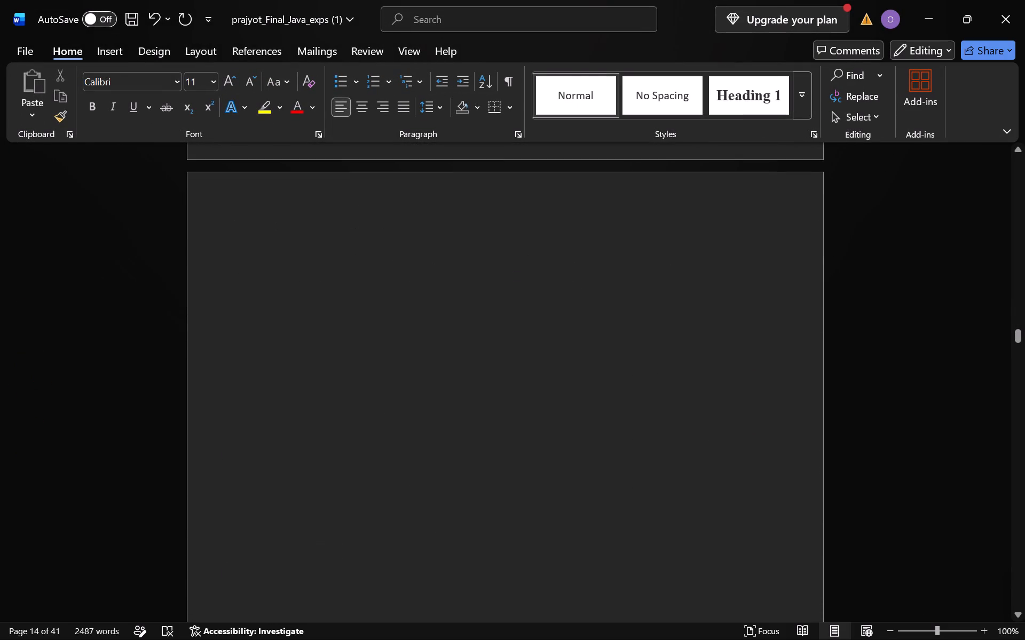
{"action": "scroll", "coordinate": [605, 427], "scroll_direction": "down", "scroll_amount": 4}
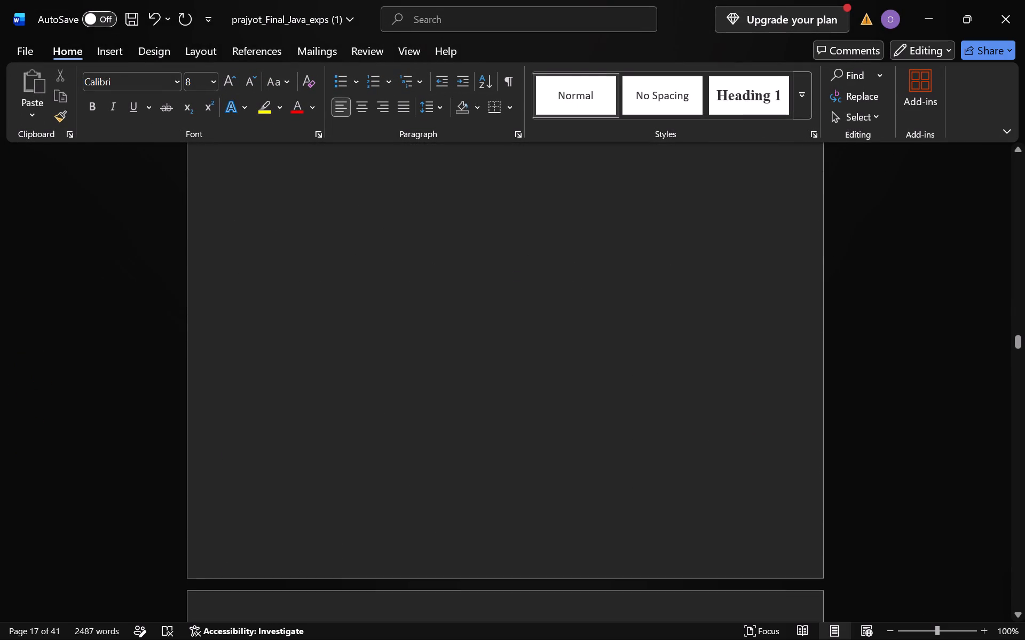
{"action": "left_click", "coordinate": [603, 451]}
{"action": "key", "text": "BackSpace"}
{"action": "key", "text": "Delete"}
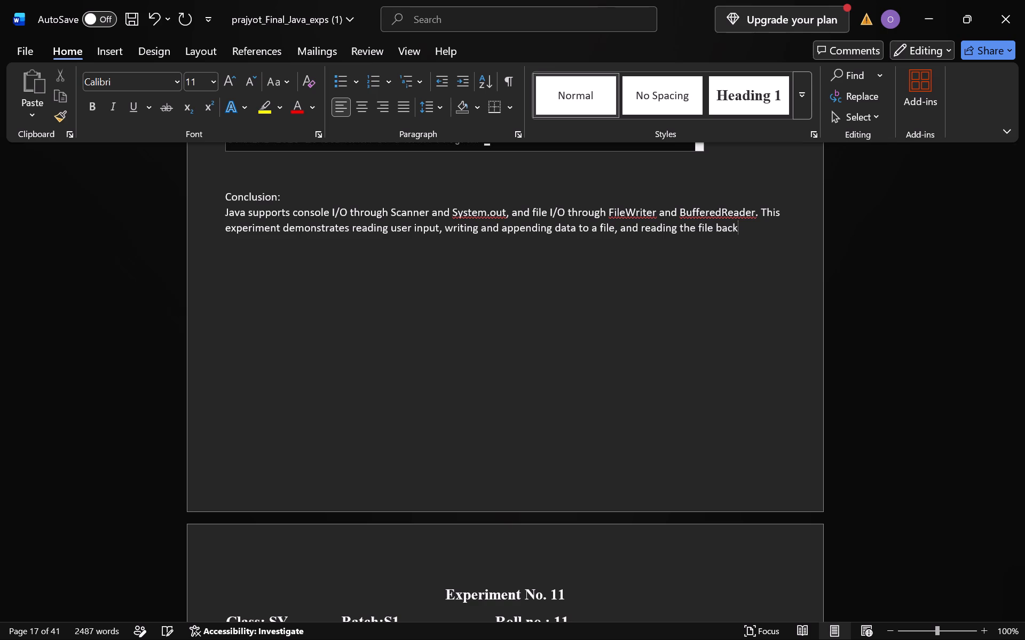
Update the details line under the Experiment No. 11 heading to roll number 45, batch S2 and class SY-B.
{"action": "scroll", "coordinate": [564, 359], "scroll_direction": "down", "scroll_amount": 1}
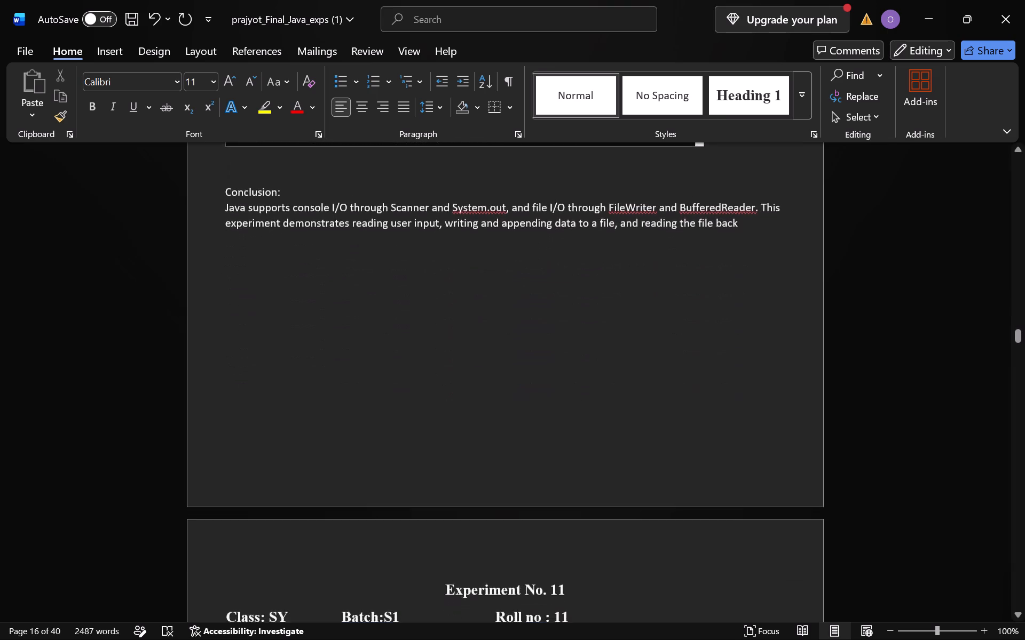
{"action": "scroll", "coordinate": [564, 359], "scroll_direction": "down", "scroll_amount": 1}
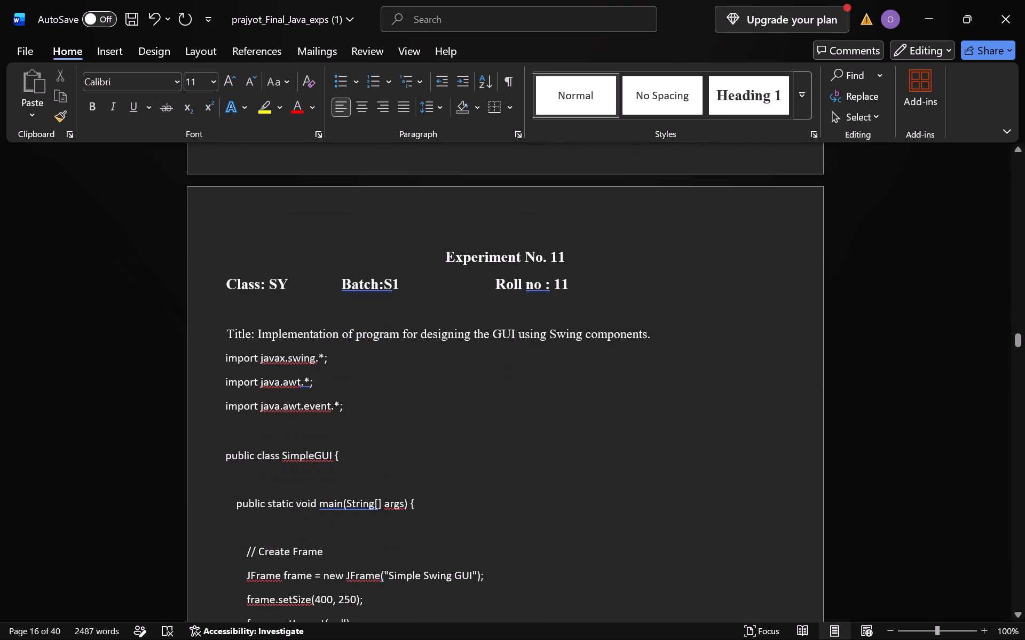
{"action": "left_click", "coordinate": [585, 282]}
{"action": "key", "text": "BackSpace"}
{"action": "key", "text": "BackSpace"}
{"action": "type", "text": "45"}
{"action": "left_click", "coordinate": [401, 286]}
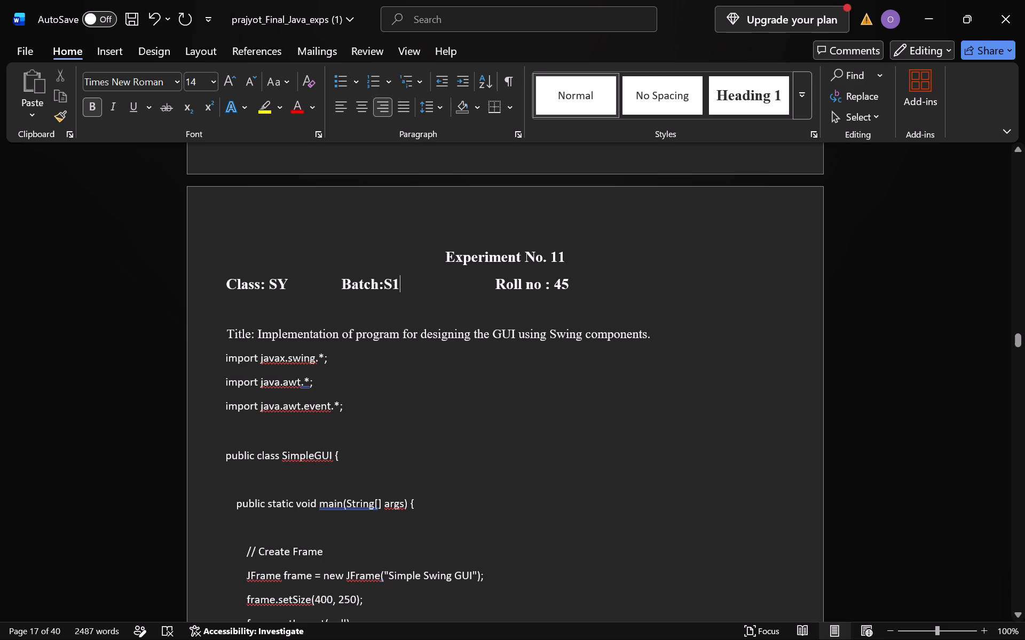
{"action": "key", "text": "BackSpace"}
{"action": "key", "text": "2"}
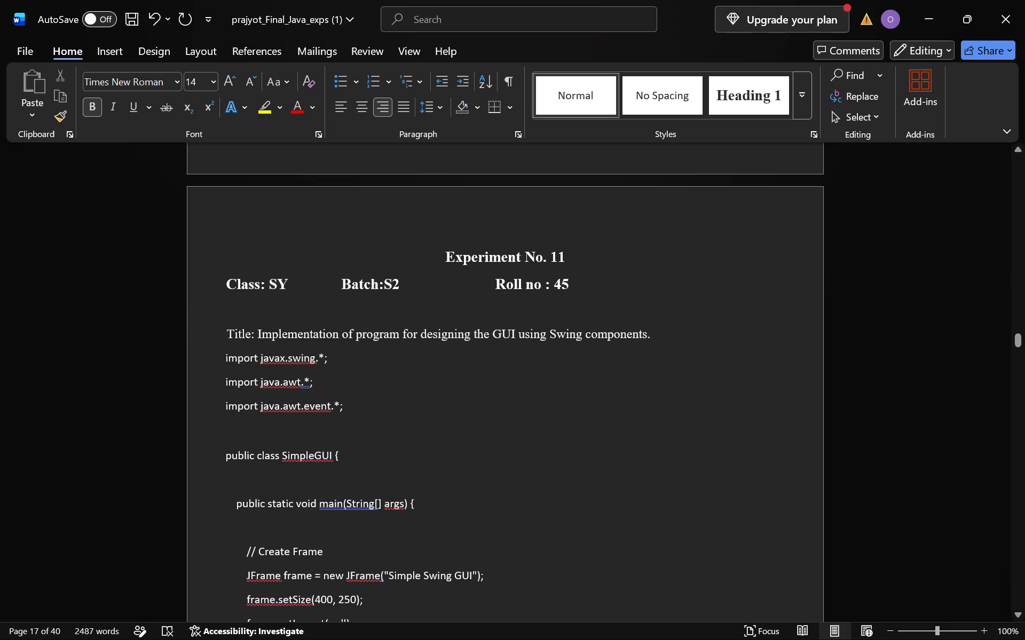
{"action": "left_click", "coordinate": [288, 279]}
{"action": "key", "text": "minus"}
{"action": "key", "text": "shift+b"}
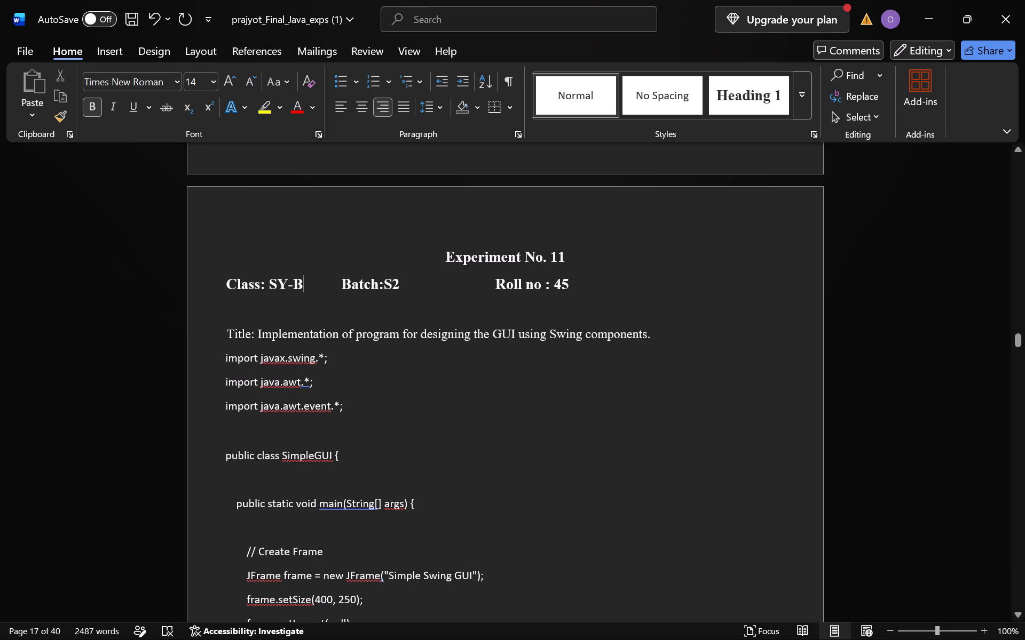
Left-align the Experiment No. 11 heading and insert an empty line above it.
{"action": "left_click", "coordinate": [242, 206]}
{"action": "left_click", "coordinate": [238, 215]}
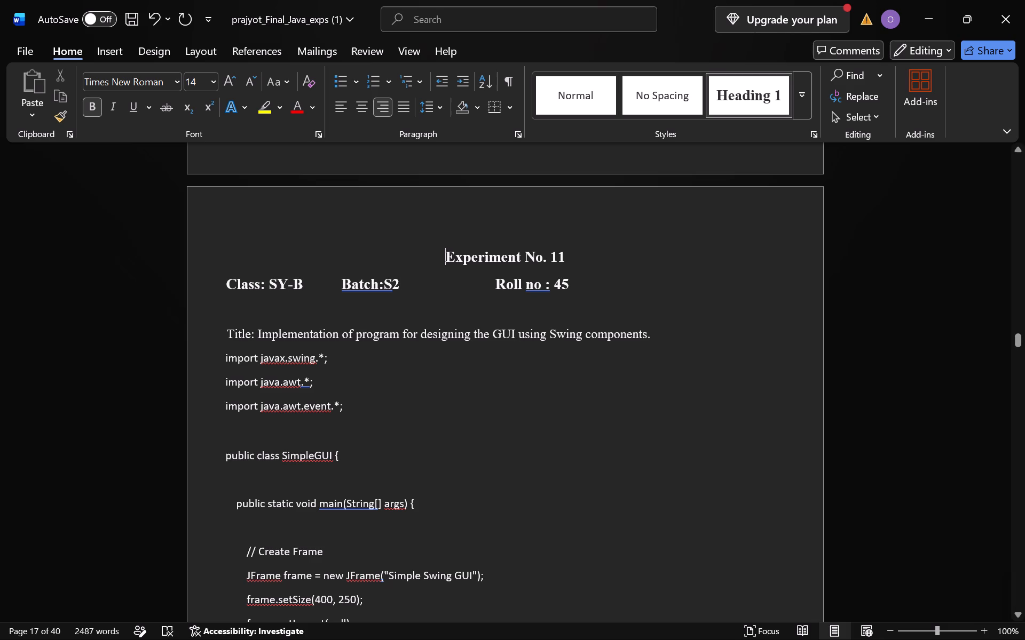
{"action": "left_click", "coordinate": [247, 228]}
{"action": "left_click", "coordinate": [341, 110]}
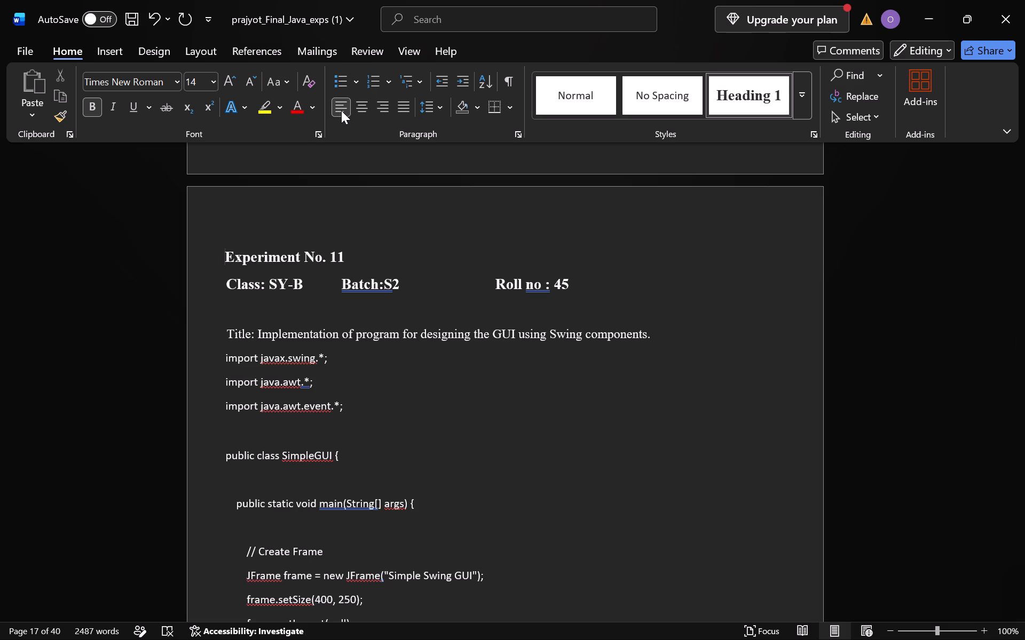
{"action": "key", "text": "Return"}
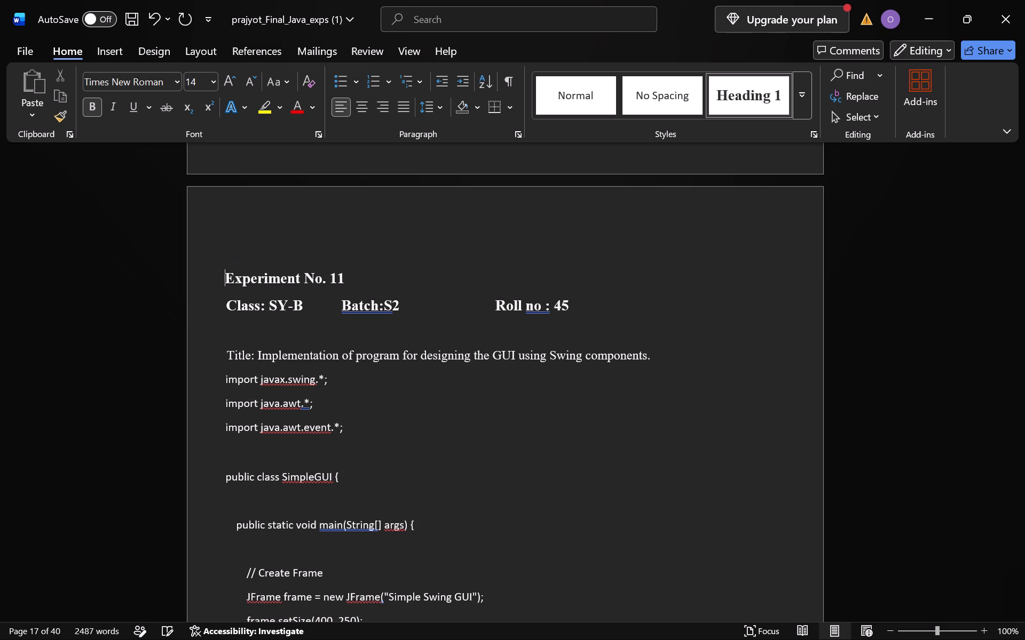
Enter the student's full name, with capitalised first name and surname, on the empty line above the Experiment No. 11 heading.
{"action": "key", "text": "Up"}
{"action": "key", "text": "Up"}
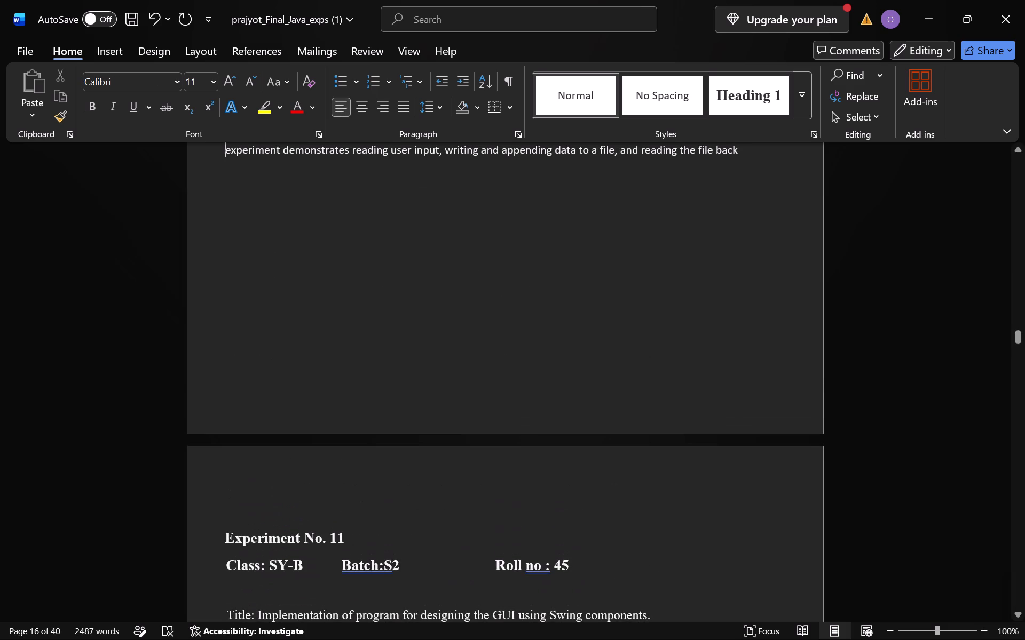
{"action": "key", "text": "Down"}
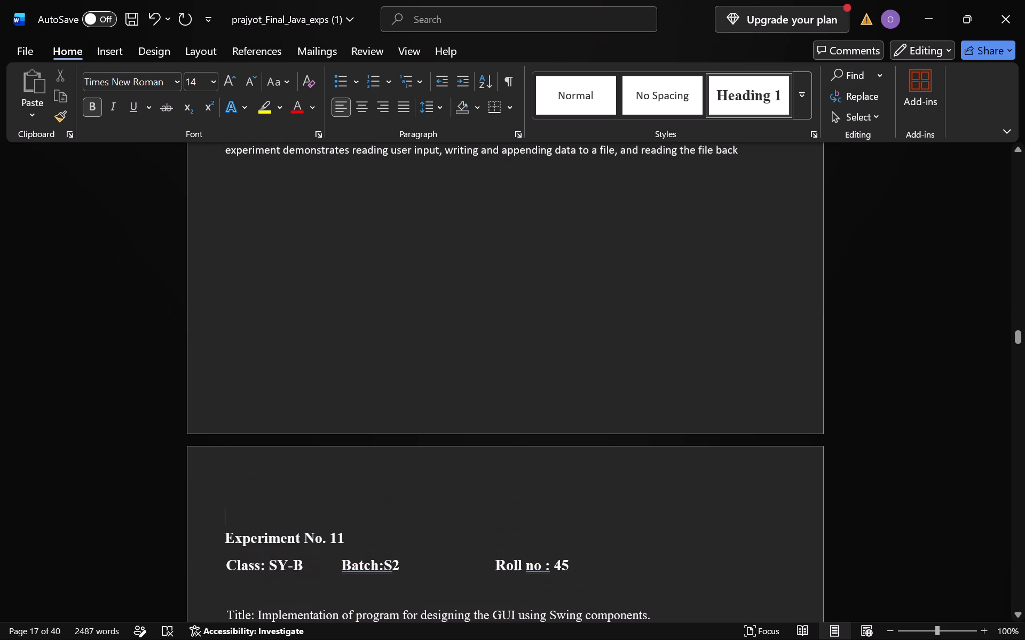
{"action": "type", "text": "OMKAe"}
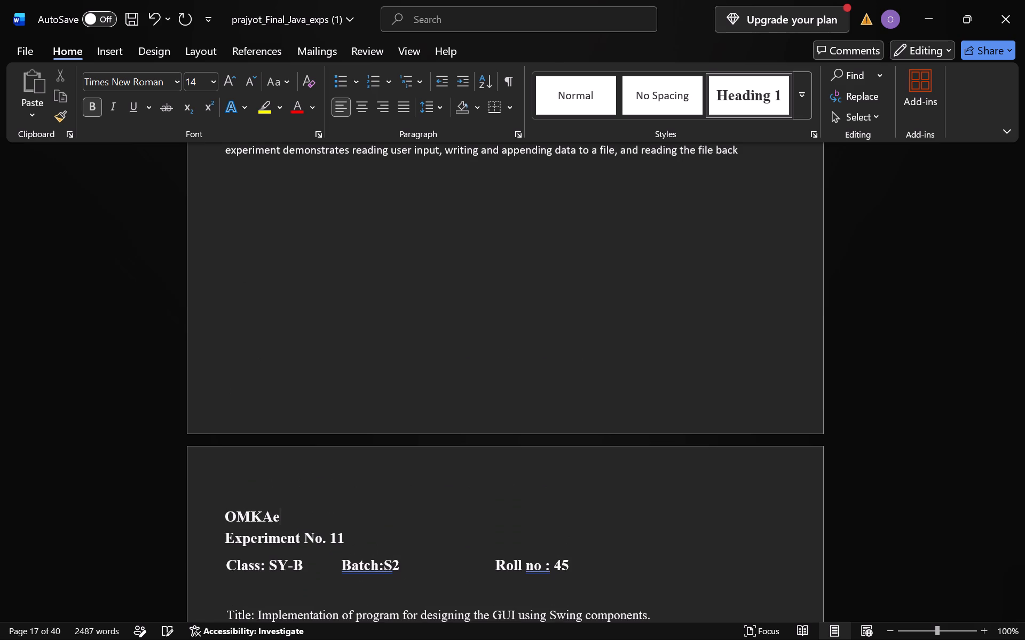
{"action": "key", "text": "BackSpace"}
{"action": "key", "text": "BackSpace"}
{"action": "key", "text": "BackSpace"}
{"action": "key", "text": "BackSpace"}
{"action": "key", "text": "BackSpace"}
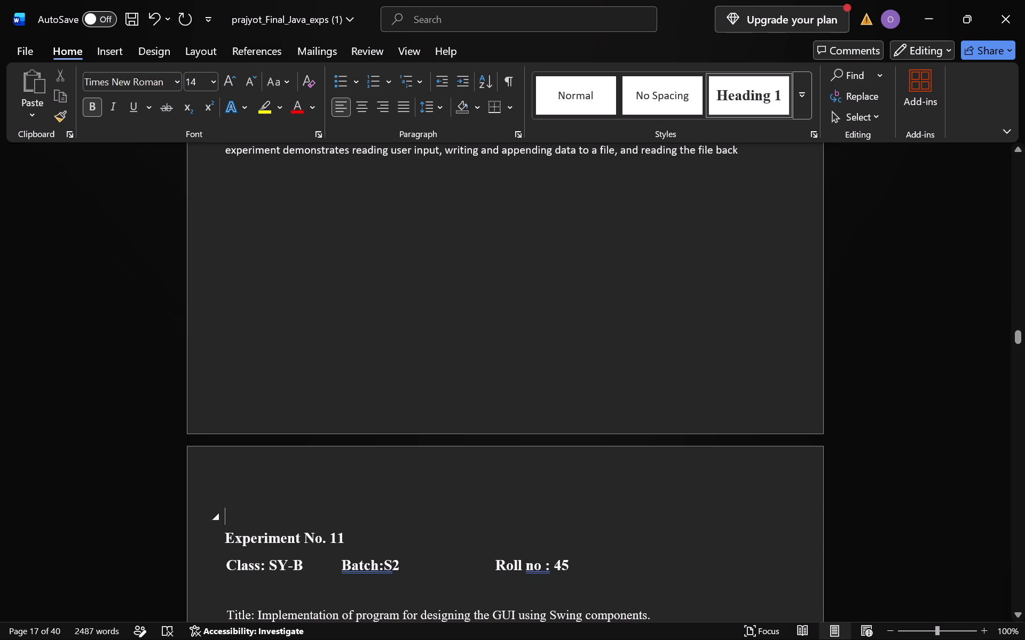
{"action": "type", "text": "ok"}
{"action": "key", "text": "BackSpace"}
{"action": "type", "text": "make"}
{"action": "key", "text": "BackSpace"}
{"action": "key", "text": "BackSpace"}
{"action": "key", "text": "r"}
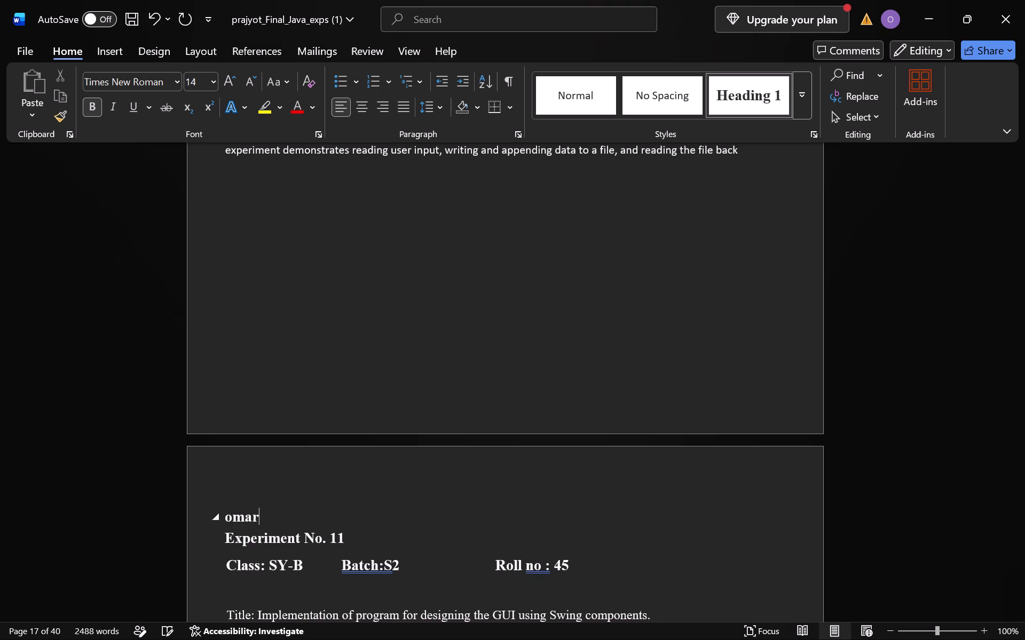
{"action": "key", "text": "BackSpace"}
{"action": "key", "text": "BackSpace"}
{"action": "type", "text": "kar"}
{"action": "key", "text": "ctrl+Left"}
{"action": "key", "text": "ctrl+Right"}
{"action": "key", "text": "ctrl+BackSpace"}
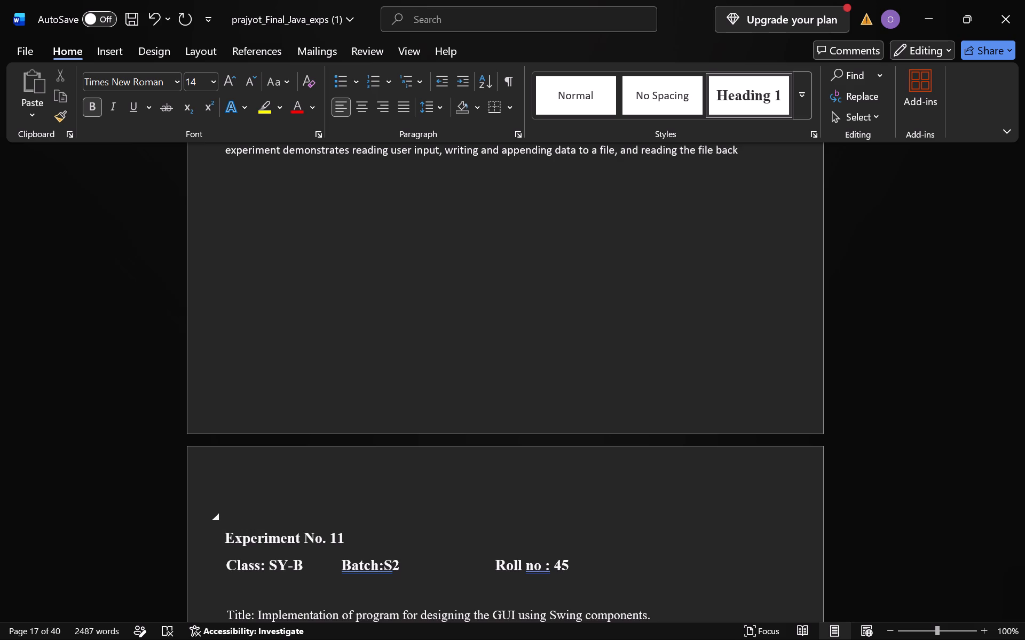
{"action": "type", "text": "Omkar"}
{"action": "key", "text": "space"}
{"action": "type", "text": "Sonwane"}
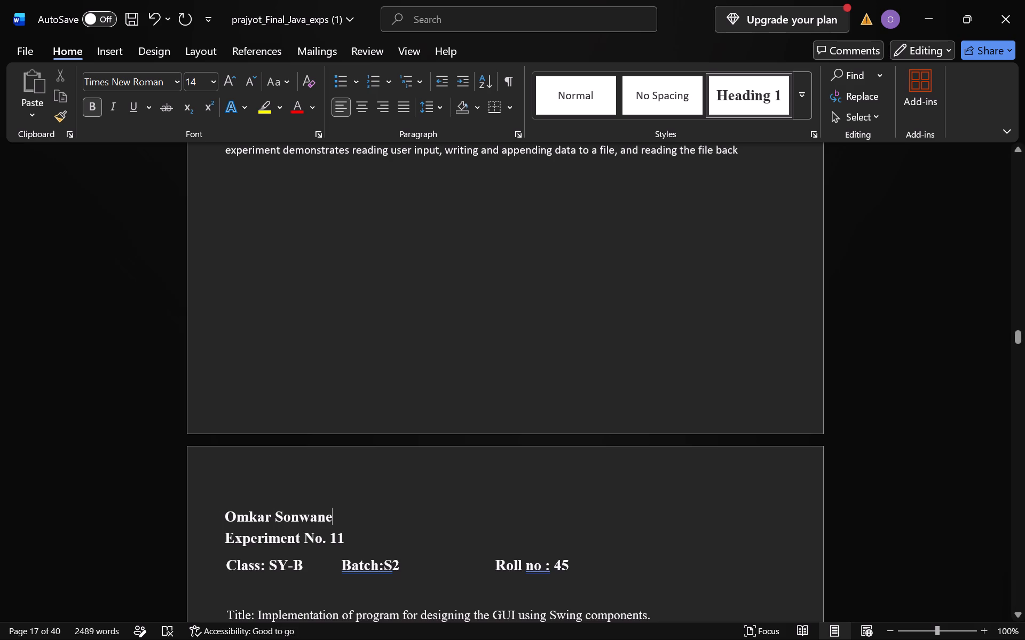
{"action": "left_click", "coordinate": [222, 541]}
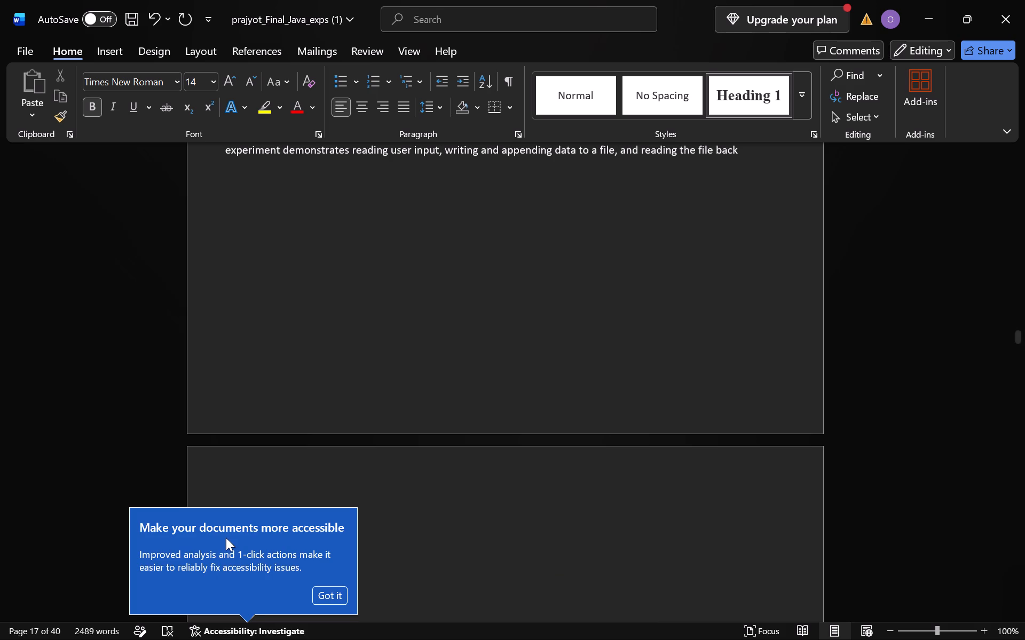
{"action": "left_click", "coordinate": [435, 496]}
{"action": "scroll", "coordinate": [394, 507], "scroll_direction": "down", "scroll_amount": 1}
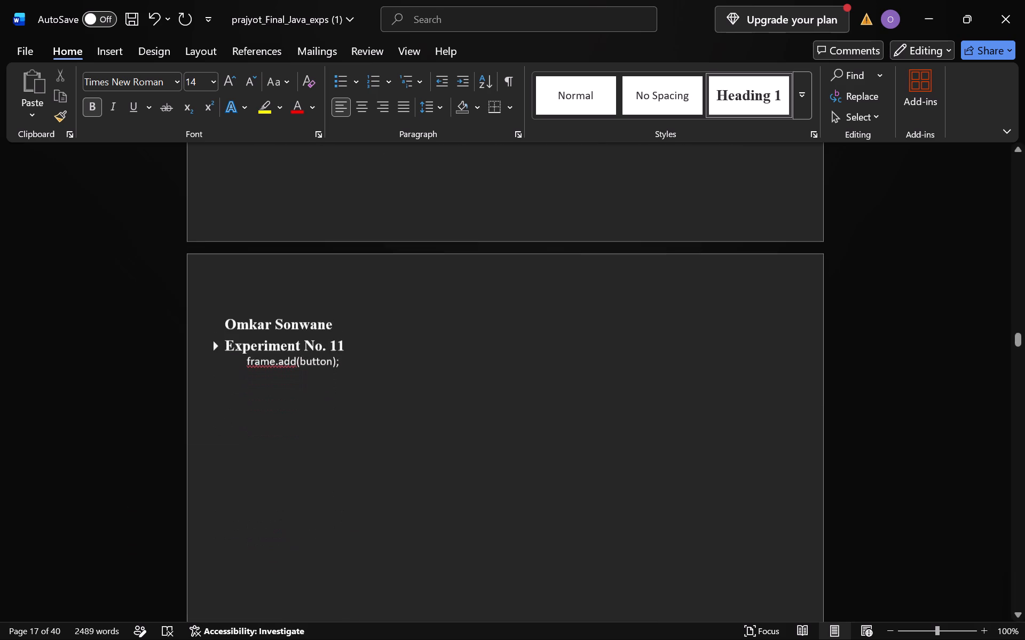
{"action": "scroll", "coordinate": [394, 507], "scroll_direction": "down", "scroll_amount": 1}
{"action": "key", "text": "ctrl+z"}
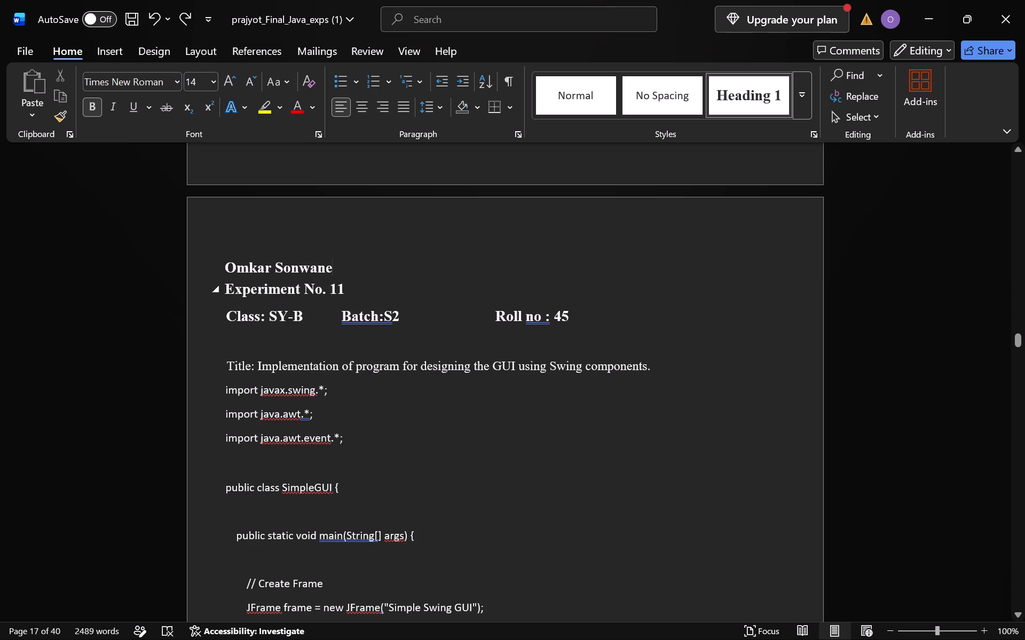
Centre the Experiment No. 11 heading below the student's name.
{"action": "left_click", "coordinate": [368, 286]}
{"action": "key", "text": "ctrl+Left"}
{"action": "key", "text": "ctrl+Left"}
{"action": "key", "text": "ctrl+Left"}
{"action": "key", "text": "ctrl+Left"}
{"action": "left_click_drag", "start_coordinate": [227, 289], "coordinate": [343, 285]}
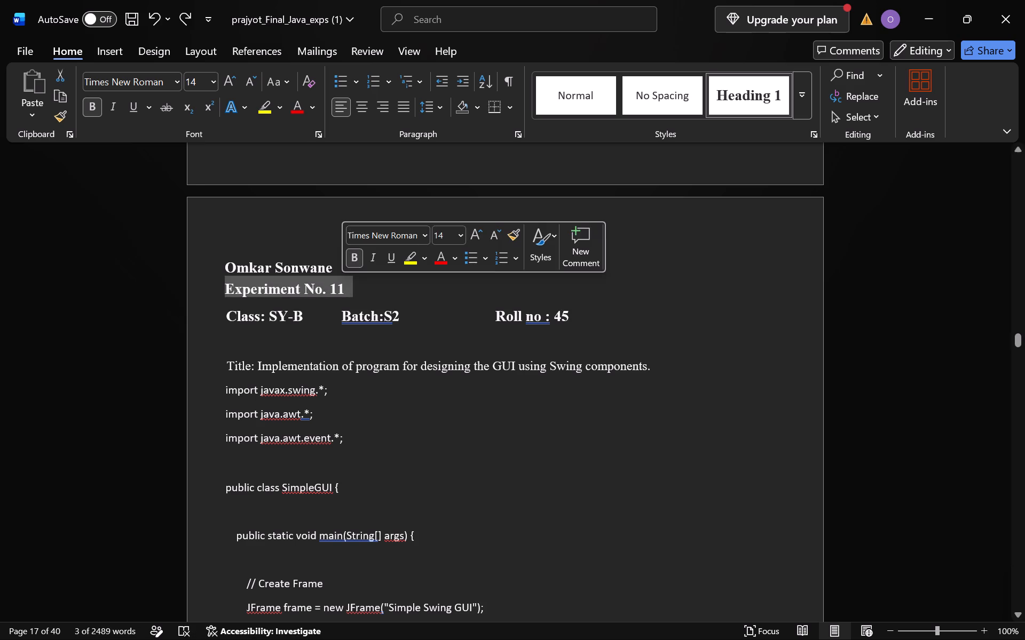
{"action": "left_click", "coordinate": [367, 110]}
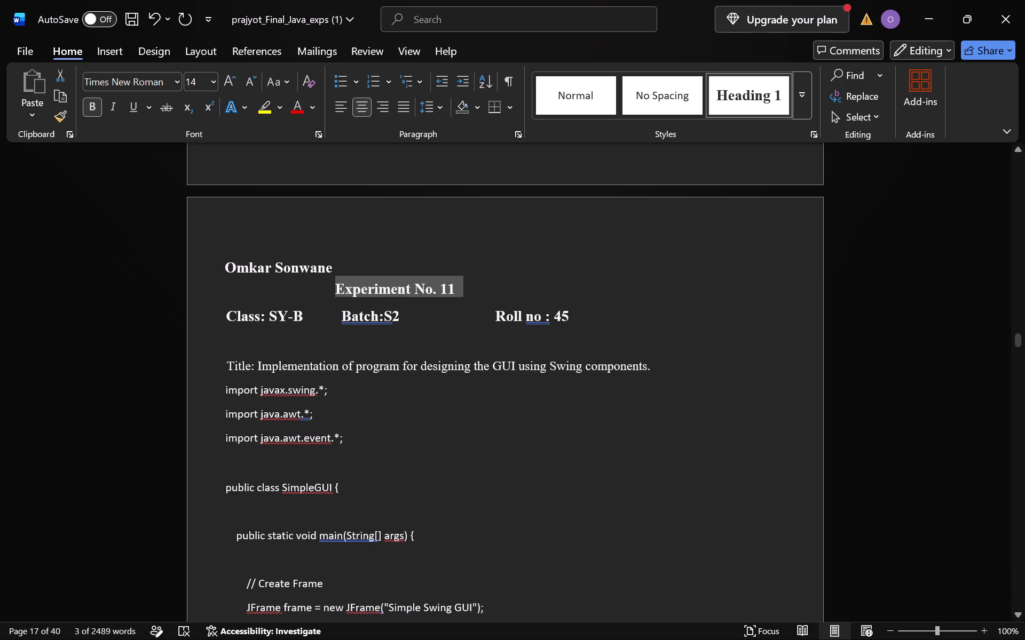
Indent the Experiment No. 11 heading with three tabs so it sits further towards the page centre.
{"action": "left_click", "coordinate": [304, 287]}
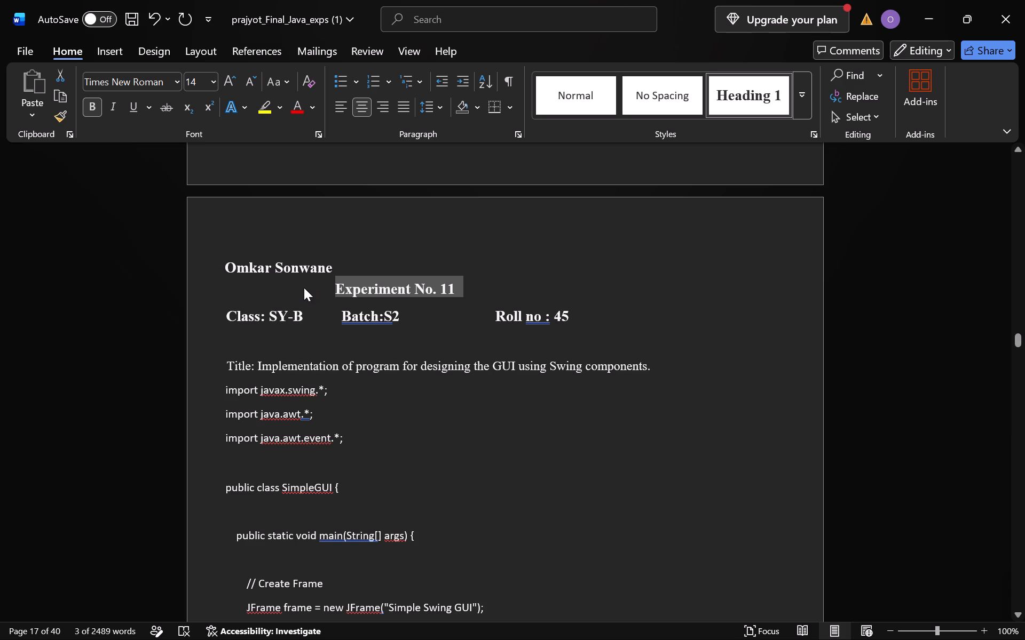
{"action": "left_click", "coordinate": [304, 287]}
{"action": "key", "text": "Tab"}
{"action": "key", "text": "Tab"}
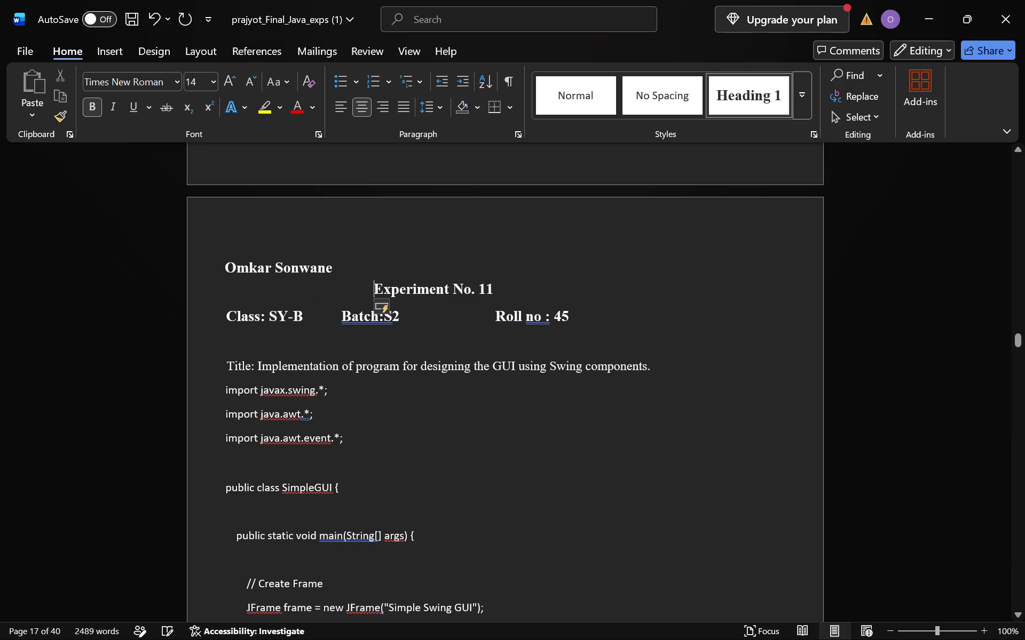
{"action": "key", "text": "Tab"}
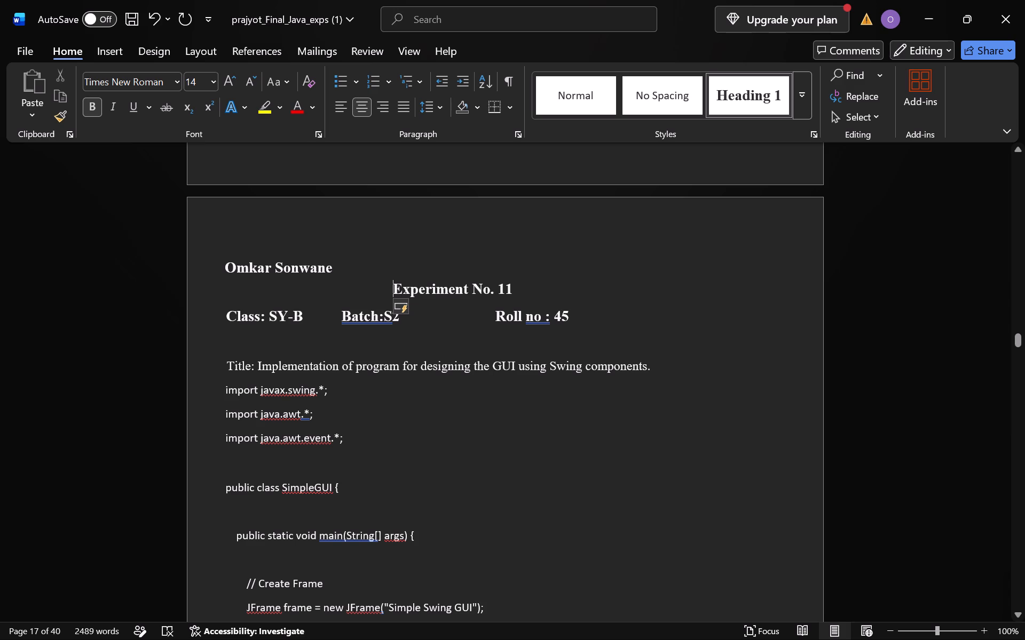
Check how the name line, heading and details line are laid out for Experiment No. 10.
{"action": "scroll", "coordinate": [320, 279], "scroll_direction": "up", "scroll_amount": 2}
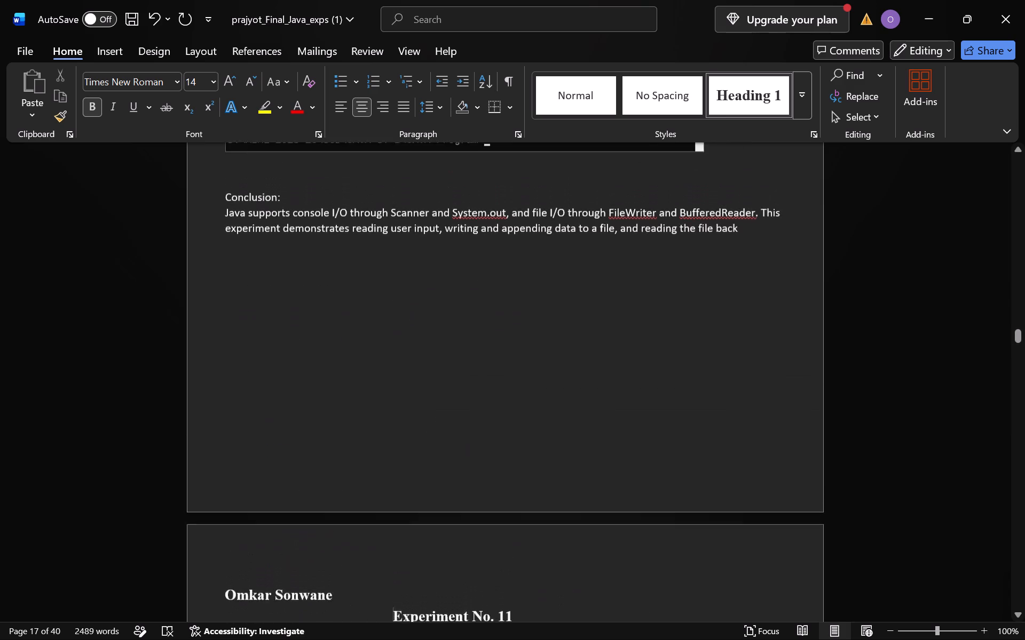
{"action": "scroll", "coordinate": [320, 279], "scroll_direction": "up", "scroll_amount": 4}
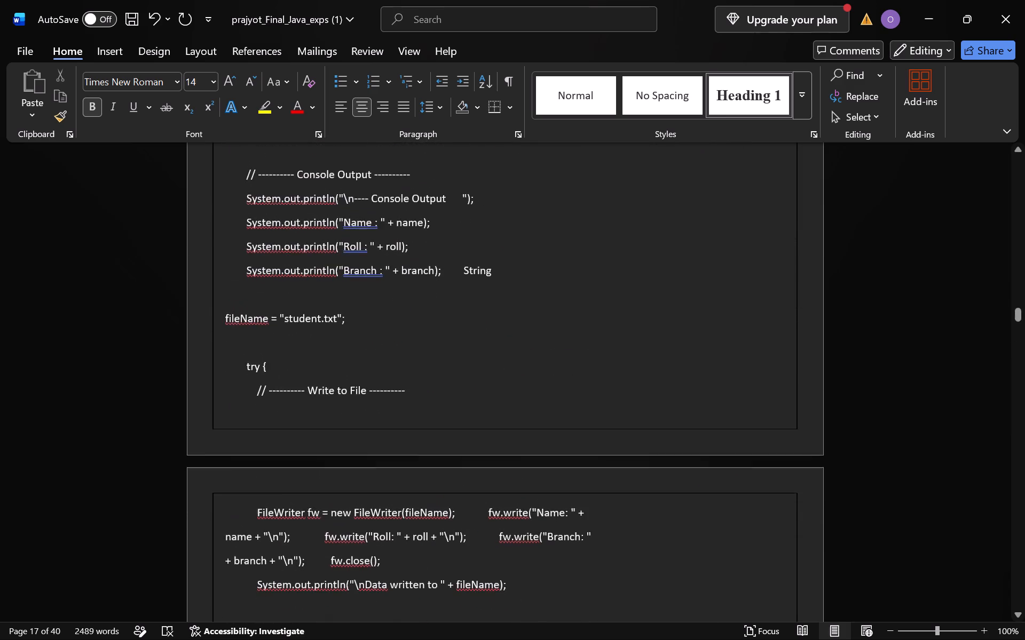
{"action": "scroll", "coordinate": [320, 279], "scroll_direction": "up", "scroll_amount": 3}
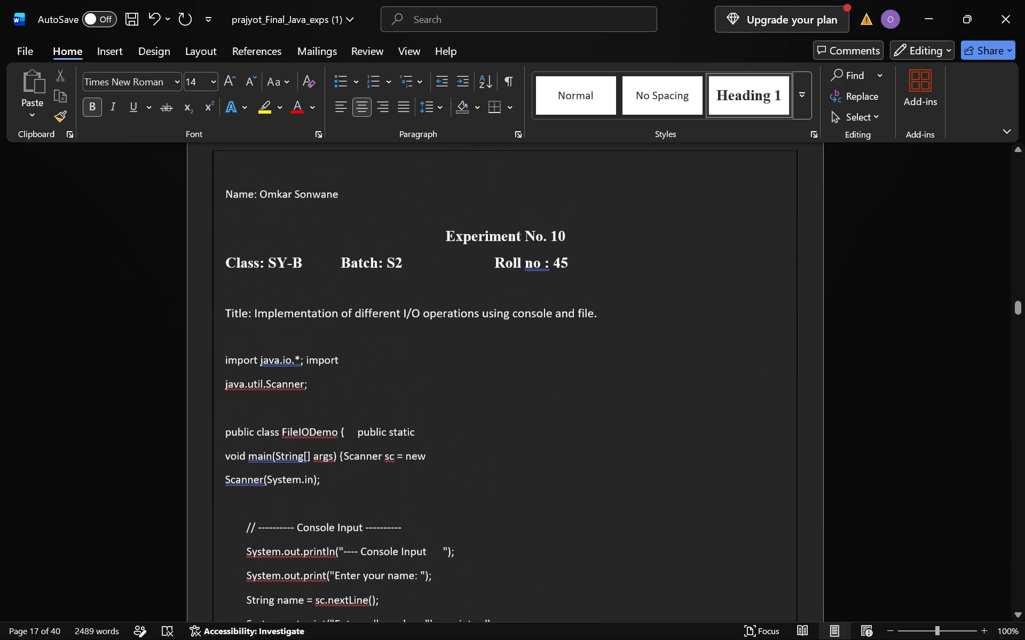
{"action": "scroll", "coordinate": [326, 317], "scroll_direction": "down", "scroll_amount": 3}
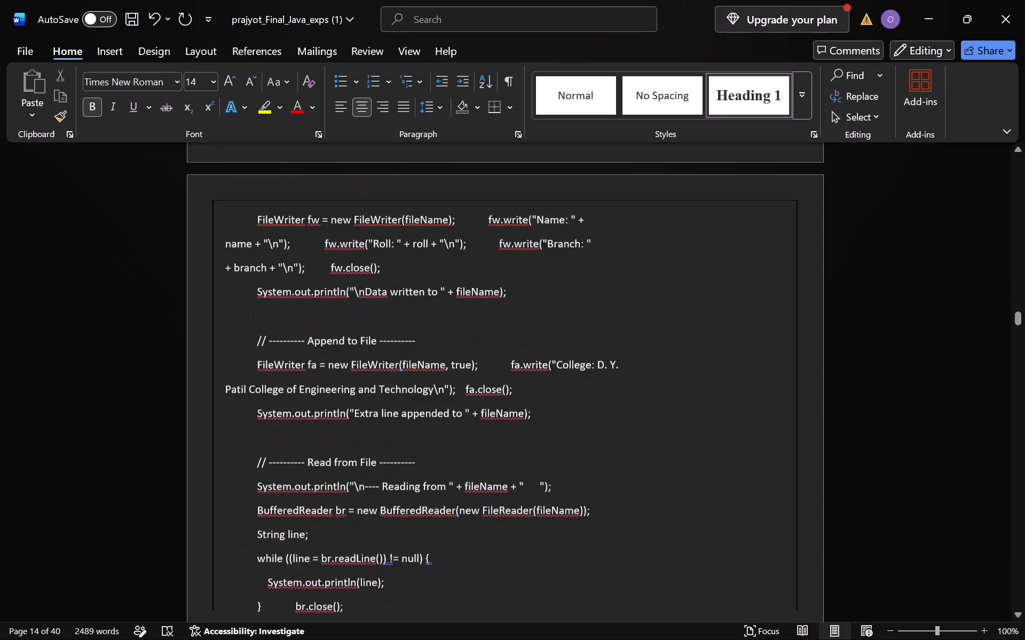
{"action": "scroll", "coordinate": [326, 317], "scroll_direction": "down", "scroll_amount": 6}
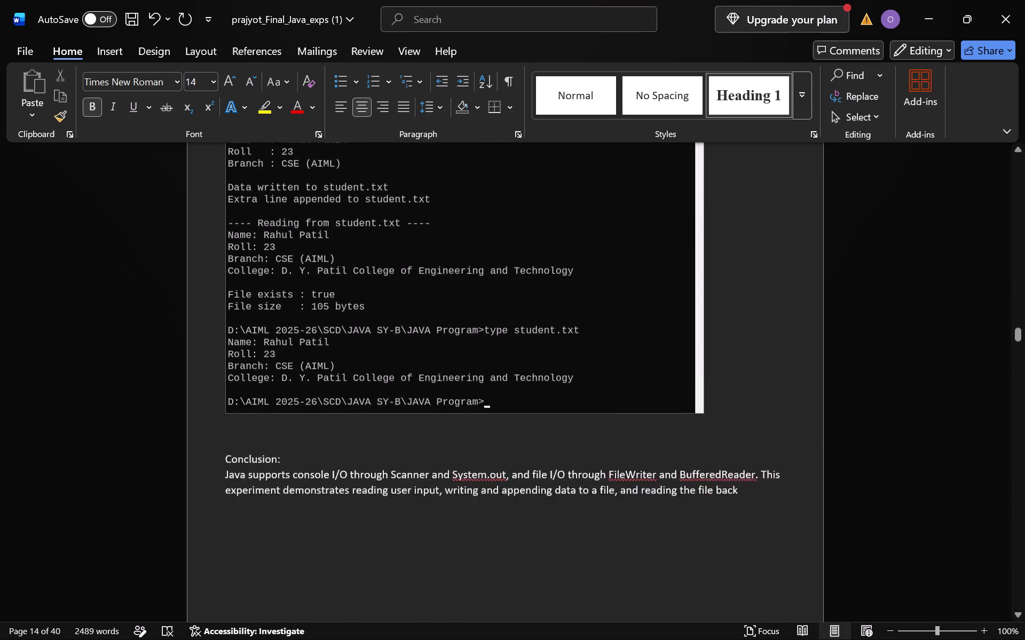
{"action": "scroll", "coordinate": [326, 317], "scroll_direction": "down", "scroll_amount": 1}
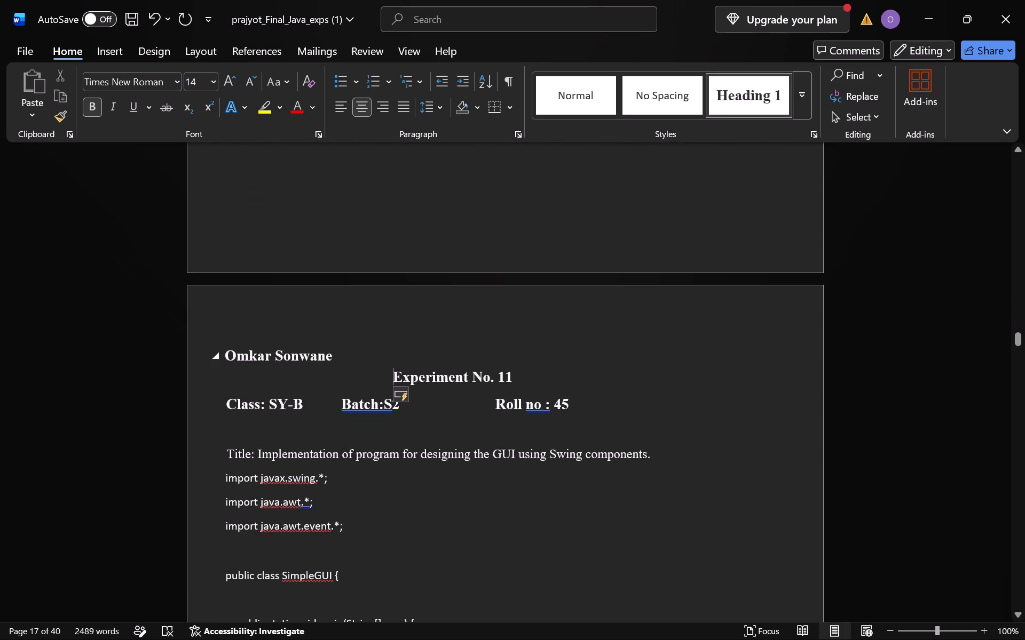
Insert the label "Name : " before the student's name above the Experiment No. 11 heading.
{"action": "left_click", "coordinate": [226, 357]}
{"action": "left_click", "coordinate": [226, 357]}
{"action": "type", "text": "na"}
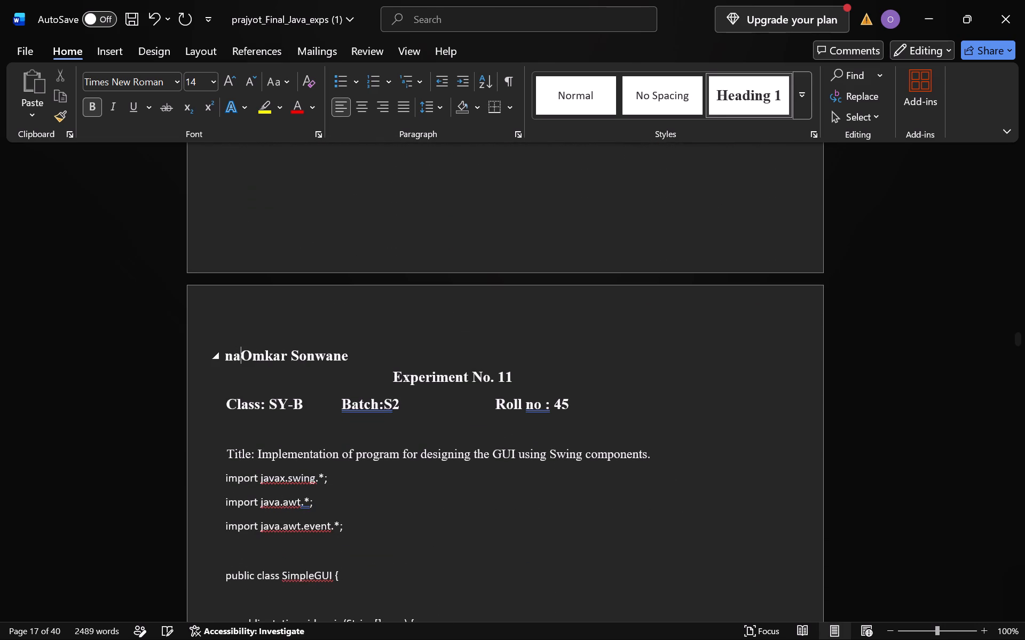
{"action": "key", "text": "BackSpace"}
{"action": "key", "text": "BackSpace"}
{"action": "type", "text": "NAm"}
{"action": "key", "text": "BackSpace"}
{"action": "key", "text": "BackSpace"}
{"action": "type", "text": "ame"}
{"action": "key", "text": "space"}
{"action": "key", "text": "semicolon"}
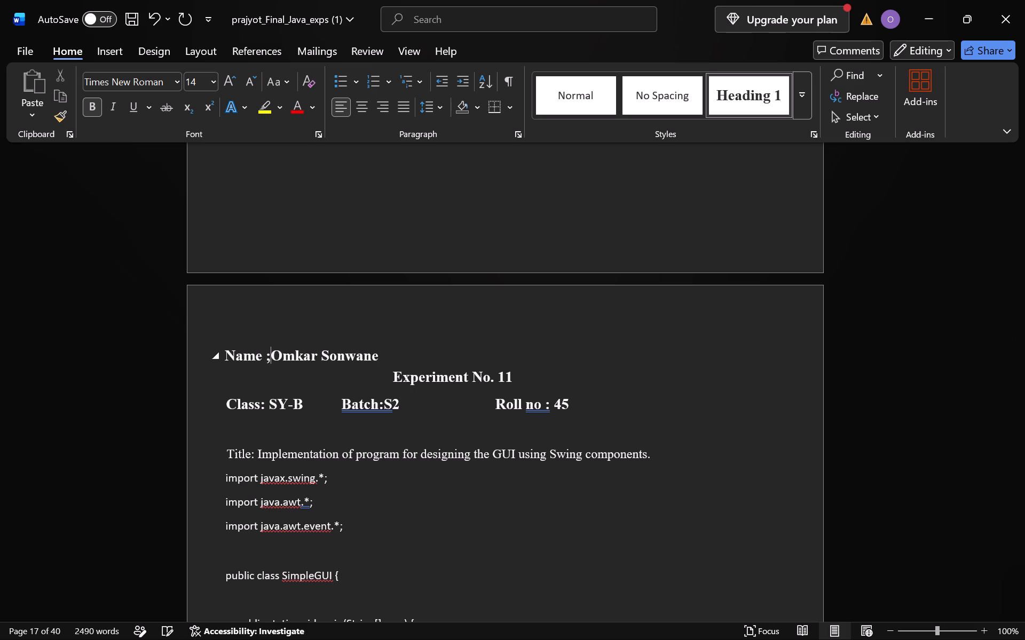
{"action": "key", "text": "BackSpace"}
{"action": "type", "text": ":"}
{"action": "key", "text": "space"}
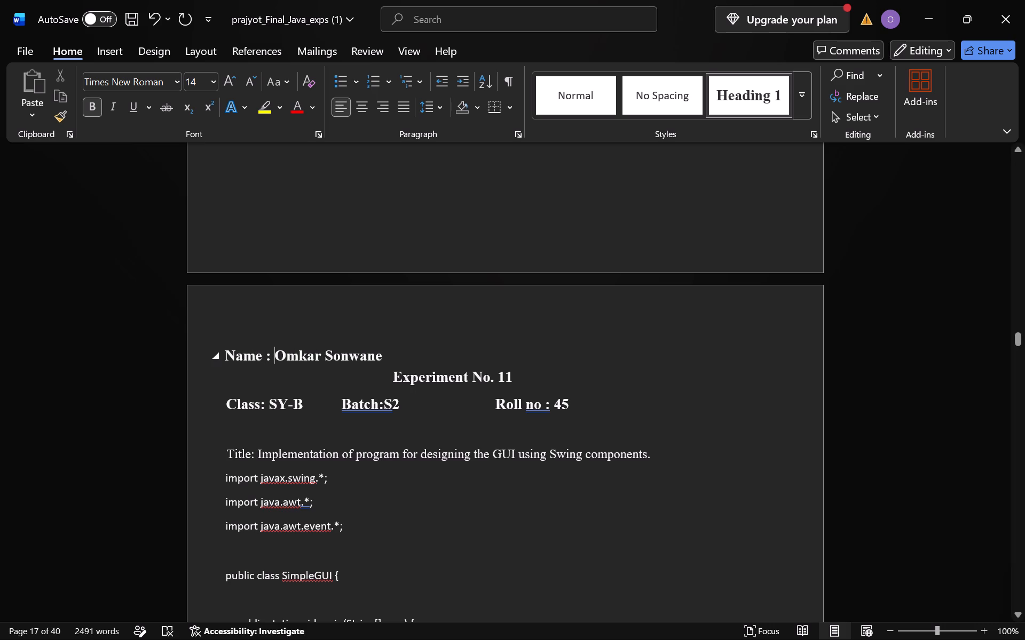
Remove bold from the name line above Experiment No. 11 and set its font size to 11.
{"action": "left_click_drag", "start_coordinate": [225, 353], "coordinate": [360, 354]}
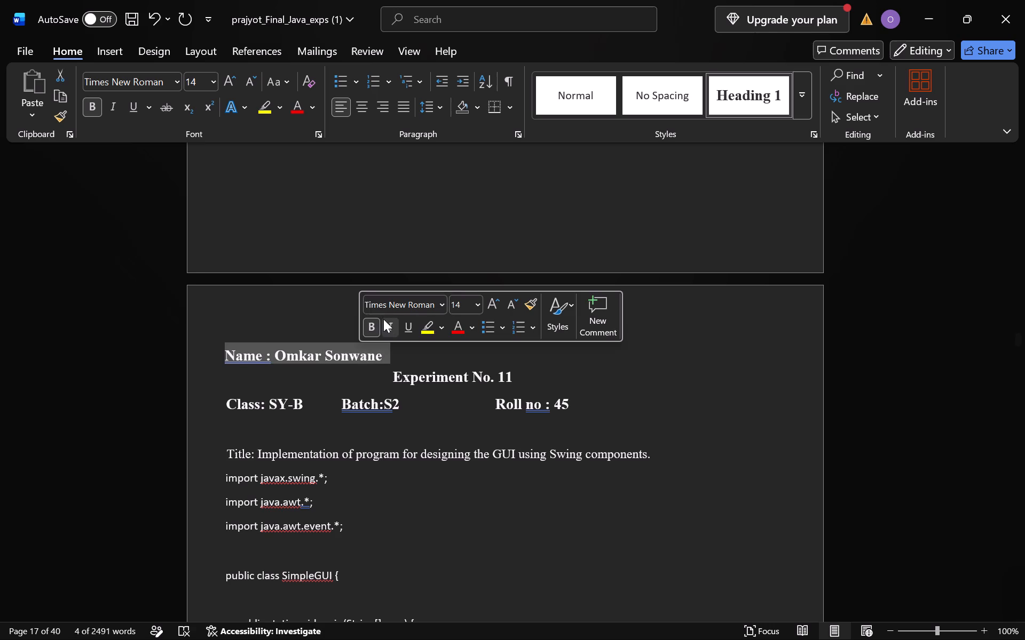
{"action": "left_click", "coordinate": [376, 321]}
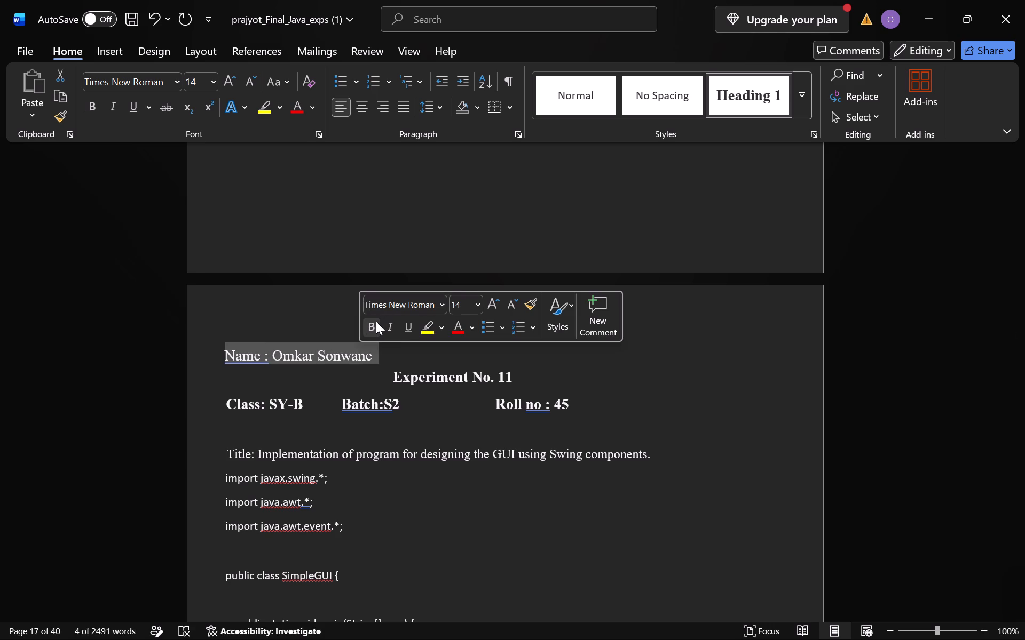
{"action": "left_click", "coordinate": [475, 308]}
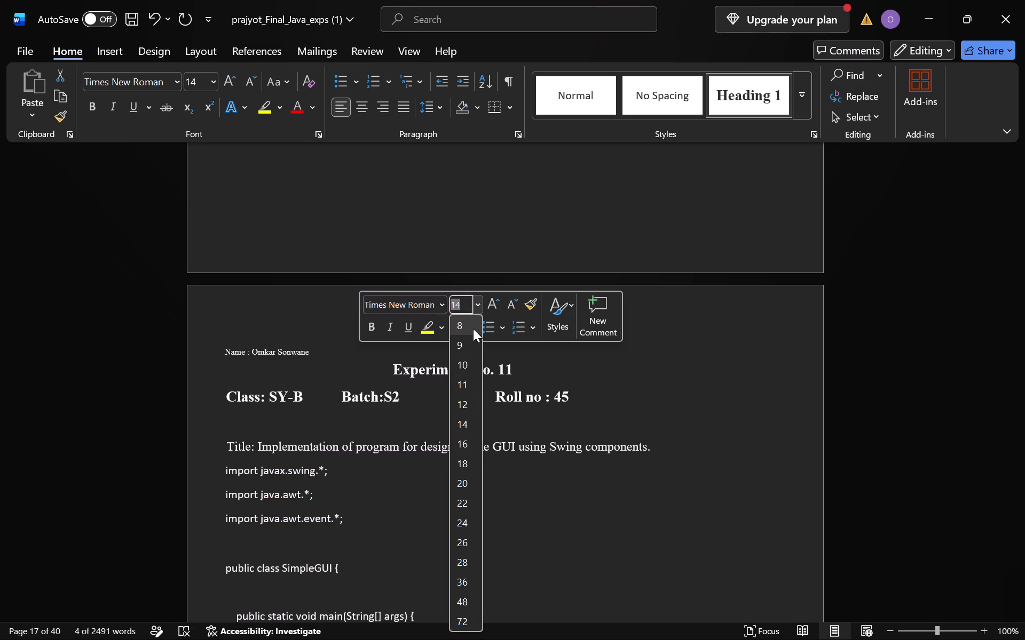
{"action": "left_click", "coordinate": [471, 378]}
{"action": "left_click", "coordinate": [620, 369]}
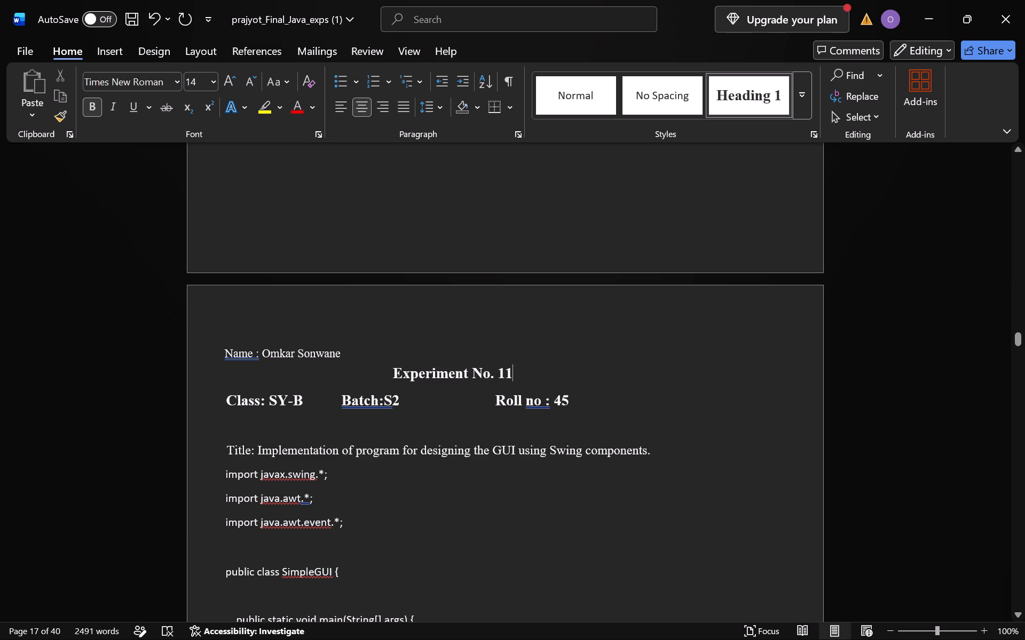
Move the Class, Batch and Roll no details of Experiment No. 12 onto their own line, starting at the page margin.
{"action": "scroll", "coordinate": [510, 508], "scroll_direction": "down", "scroll_amount": 6}
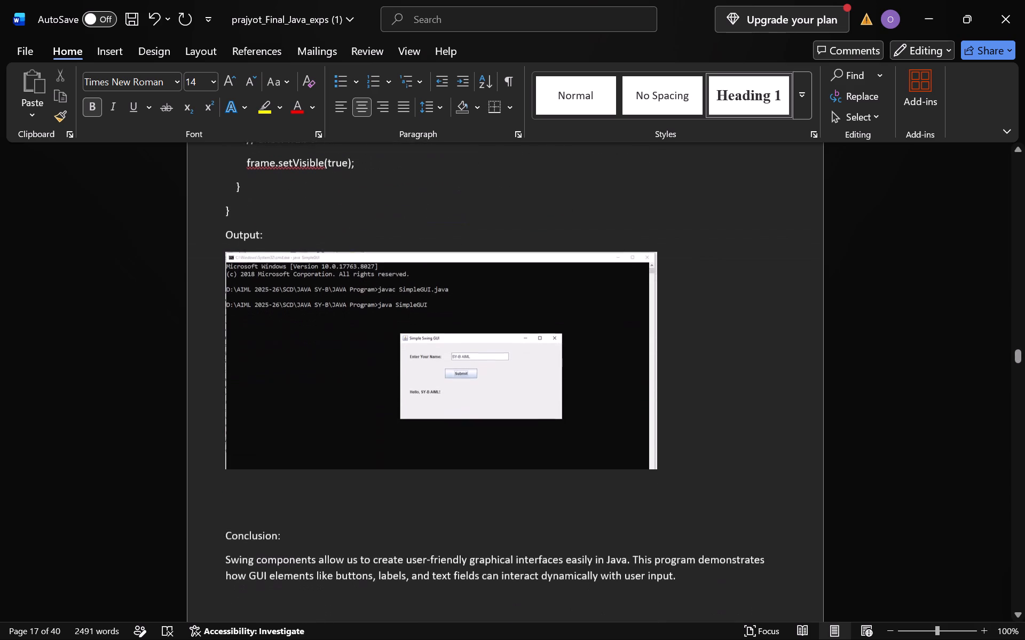
{"action": "scroll", "coordinate": [510, 508], "scroll_direction": "down", "scroll_amount": 1}
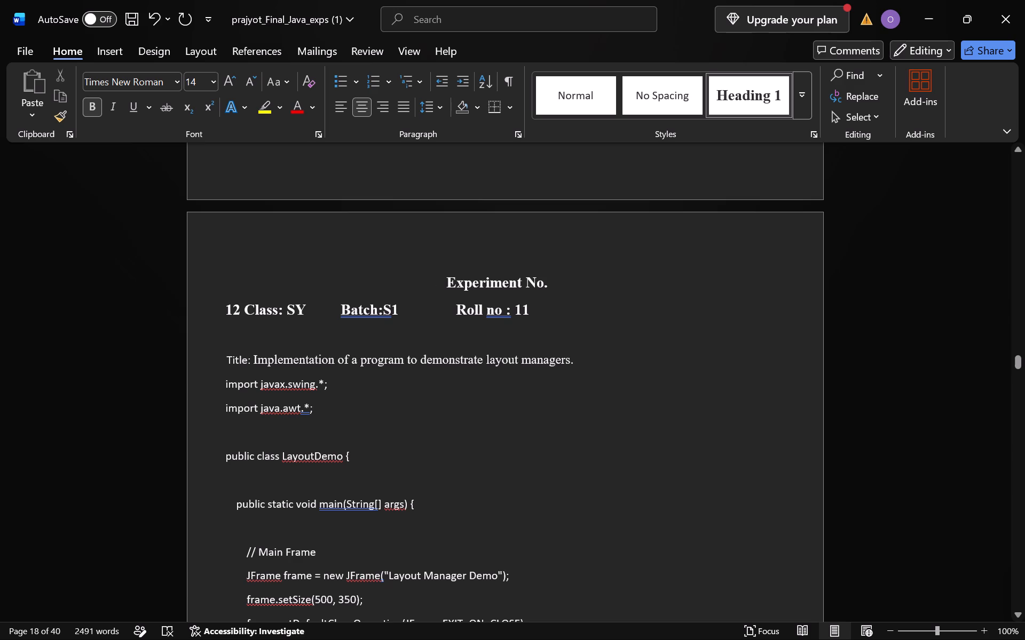
{"action": "left_click", "coordinate": [244, 308]}
{"action": "key", "text": "Return"}
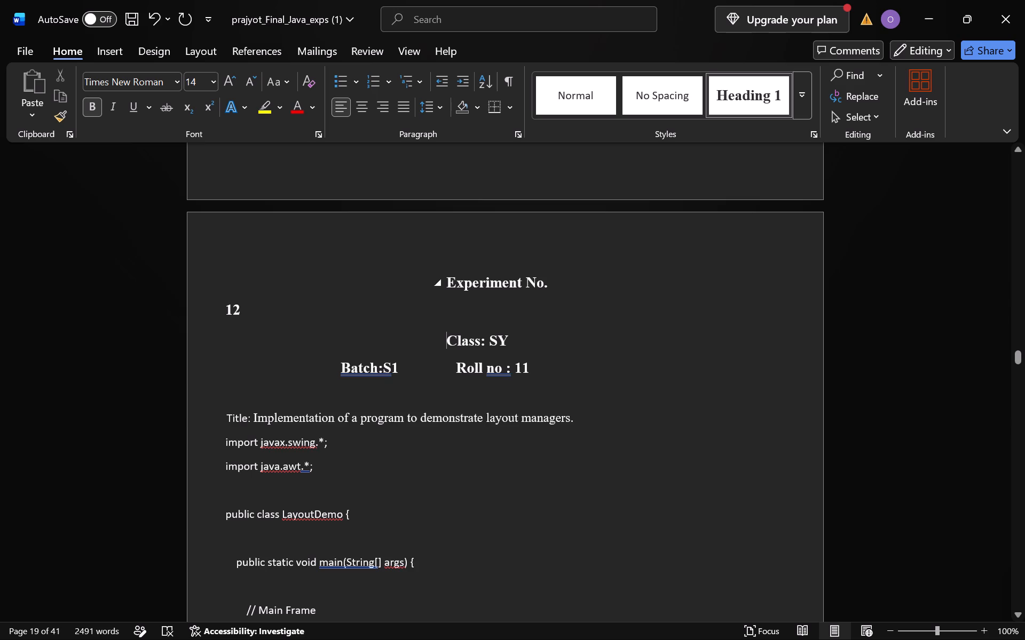
{"action": "key", "text": "BackSpace"}
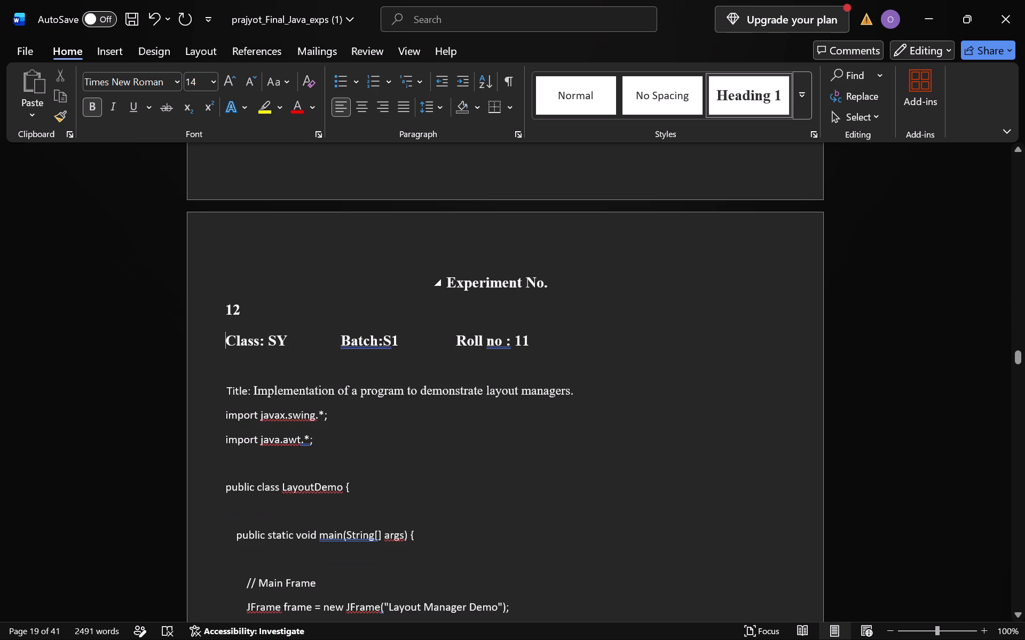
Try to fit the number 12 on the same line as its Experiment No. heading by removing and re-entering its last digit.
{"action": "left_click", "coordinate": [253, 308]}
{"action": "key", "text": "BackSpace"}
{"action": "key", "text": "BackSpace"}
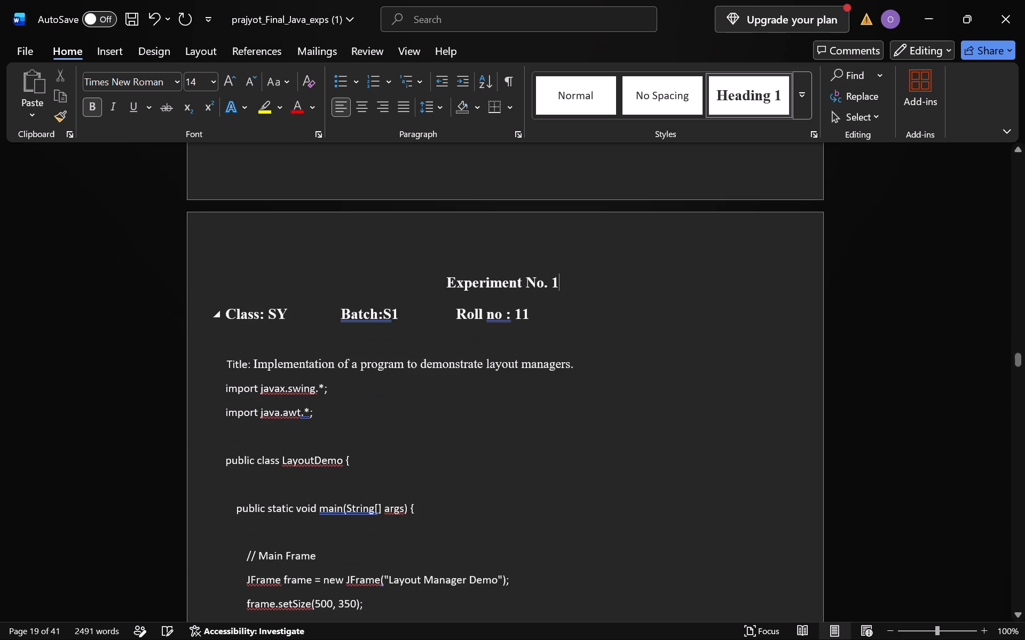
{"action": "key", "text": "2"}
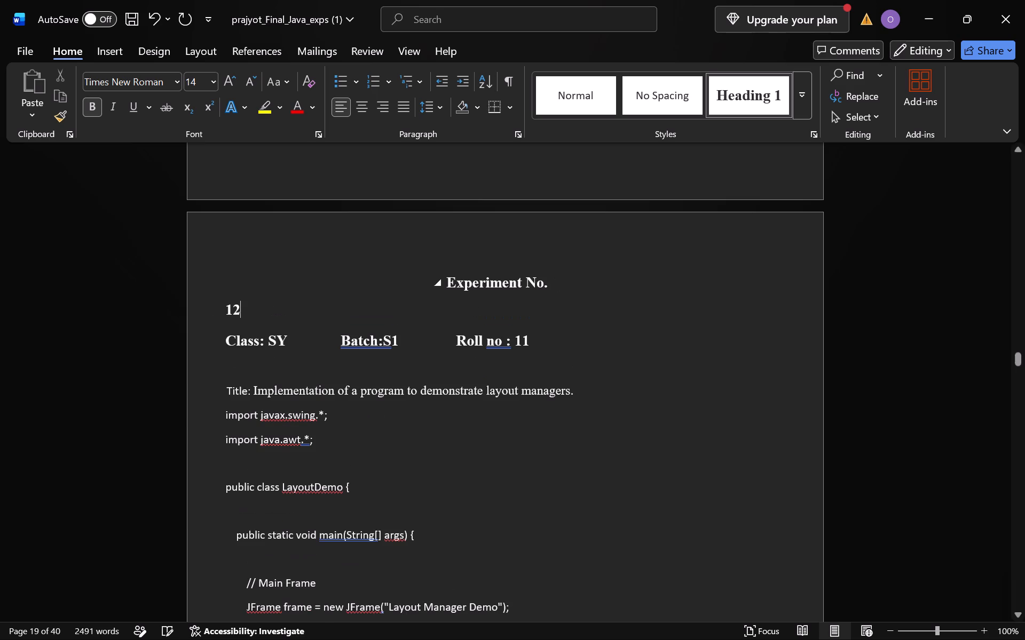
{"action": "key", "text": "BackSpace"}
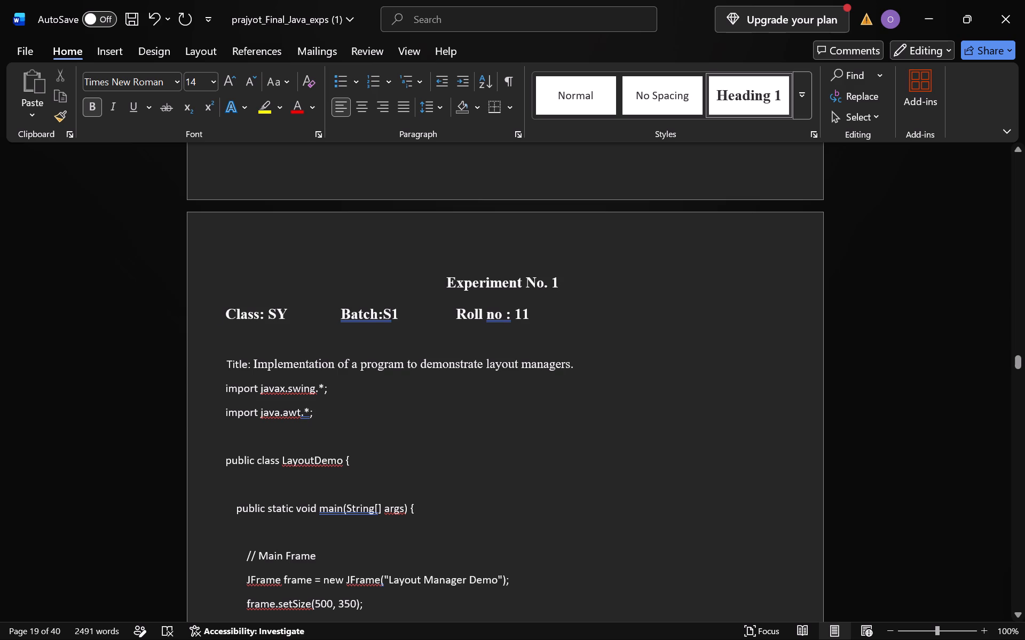
Replace the indentation before the layout managers experiment's heading with two tabs.
{"action": "left_click", "coordinate": [436, 279]}
{"action": "left_click", "coordinate": [426, 279]}
{"action": "key", "text": "BackSpace"}
{"action": "key", "text": "BackSpace"}
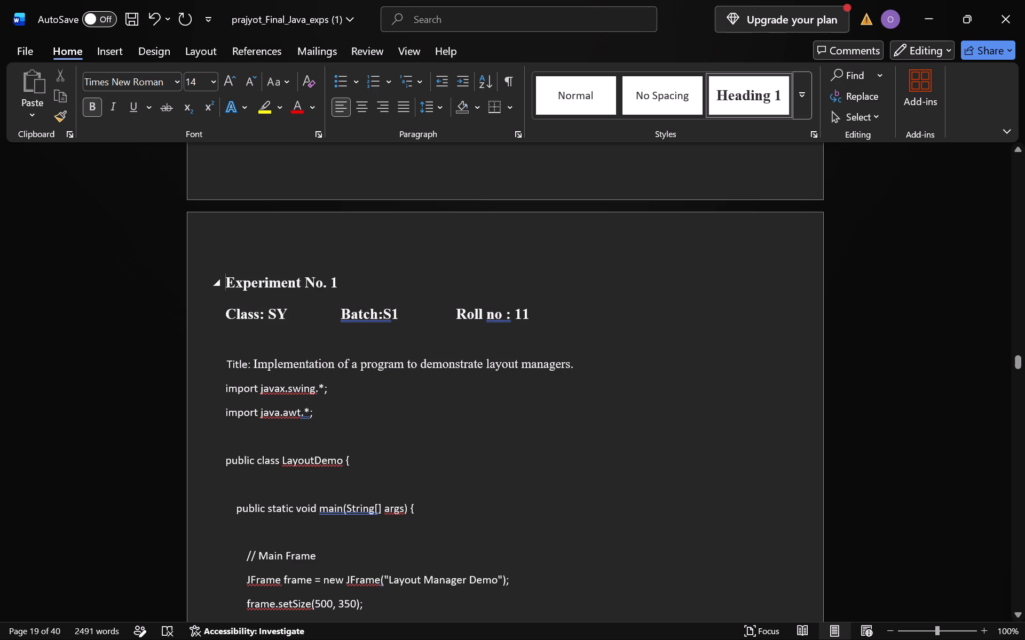
{"action": "key", "text": "Tab"}
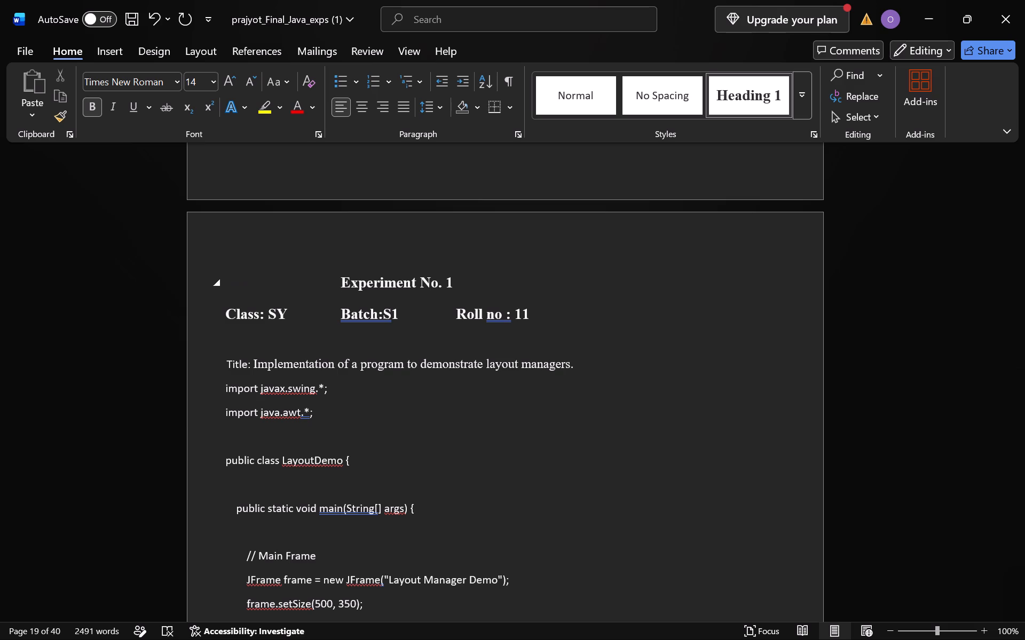
{"action": "key", "text": "Tab"}
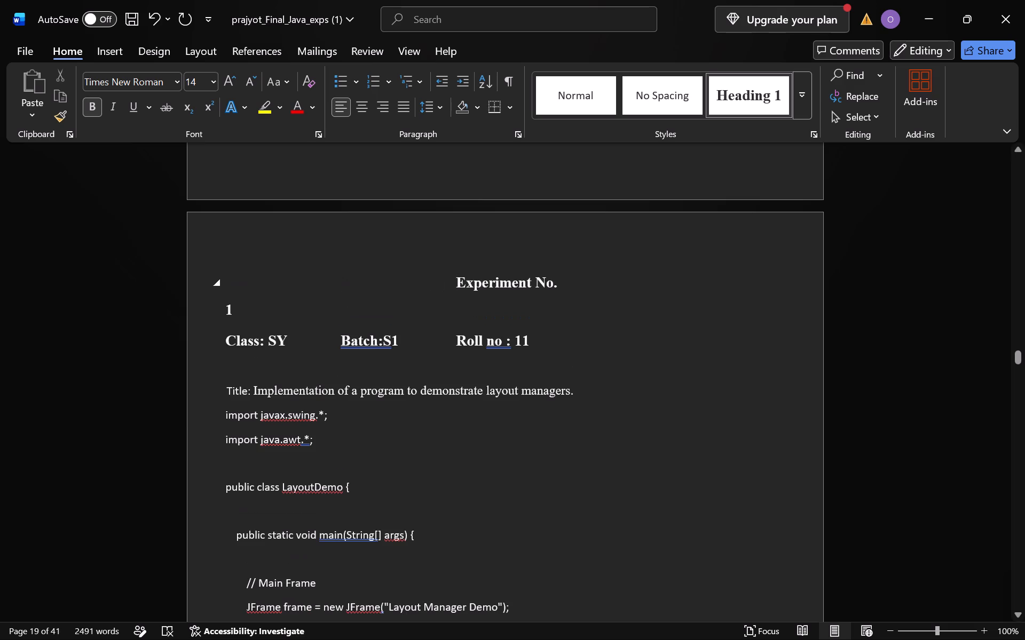
Clear the wrapped experiment number, reduce the heading's indentation to one tab and enter 12 after "Experiment No.".
{"action": "left_click", "coordinate": [569, 285]}
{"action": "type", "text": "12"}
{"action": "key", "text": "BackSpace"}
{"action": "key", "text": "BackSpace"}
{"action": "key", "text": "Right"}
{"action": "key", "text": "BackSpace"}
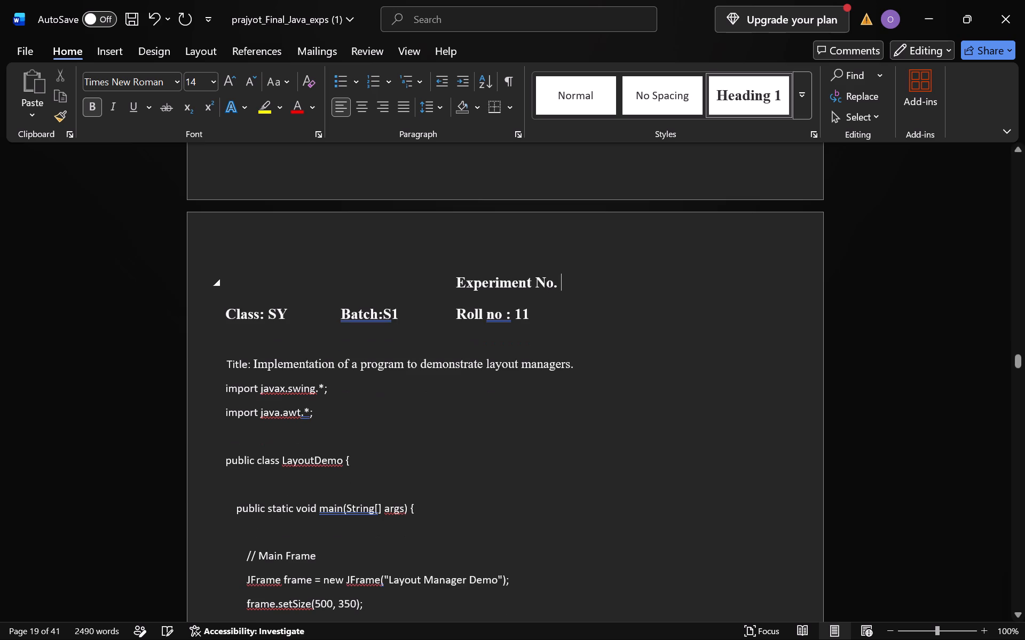
{"action": "left_click", "coordinate": [453, 279]}
{"action": "key", "text": "BackSpace"}
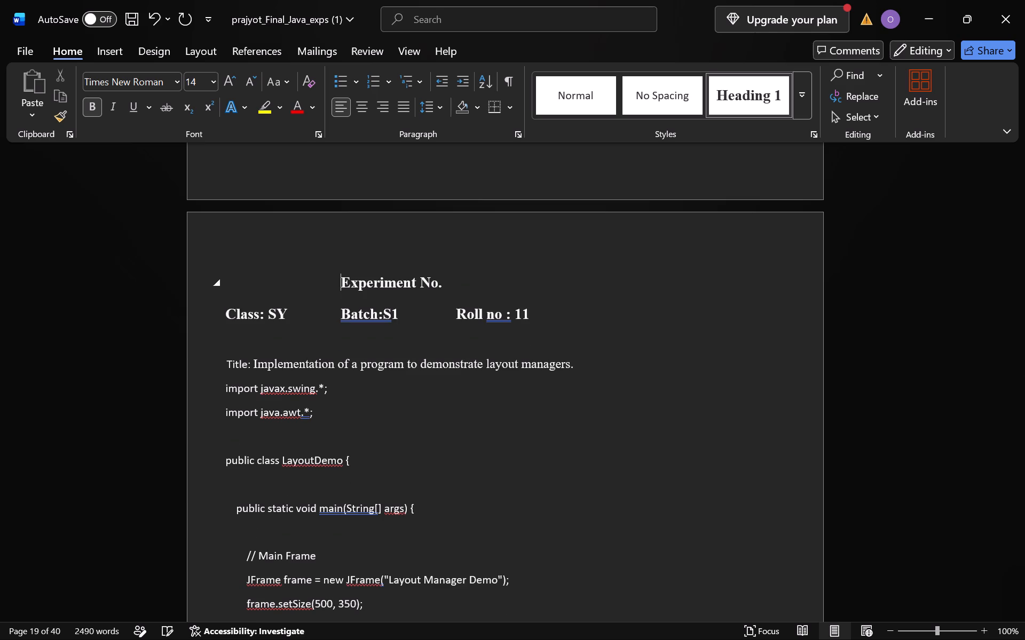
{"action": "left_click", "coordinate": [468, 277]}
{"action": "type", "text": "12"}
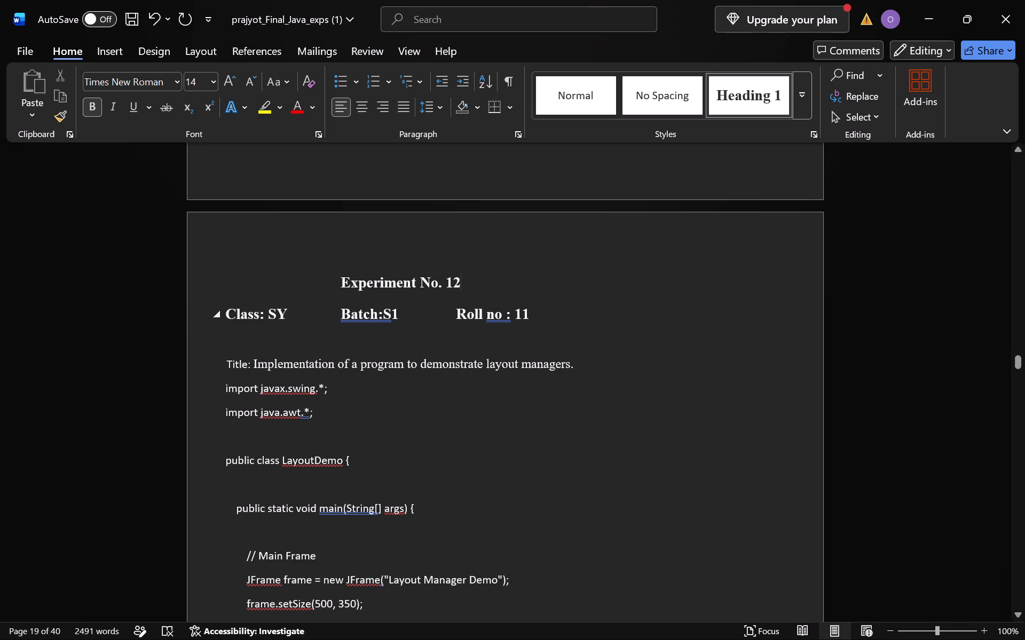
Update Experiment No. 12's details to Class SY - B, Batch S2 and Roll no 45.
{"action": "left_click", "coordinate": [303, 317]}
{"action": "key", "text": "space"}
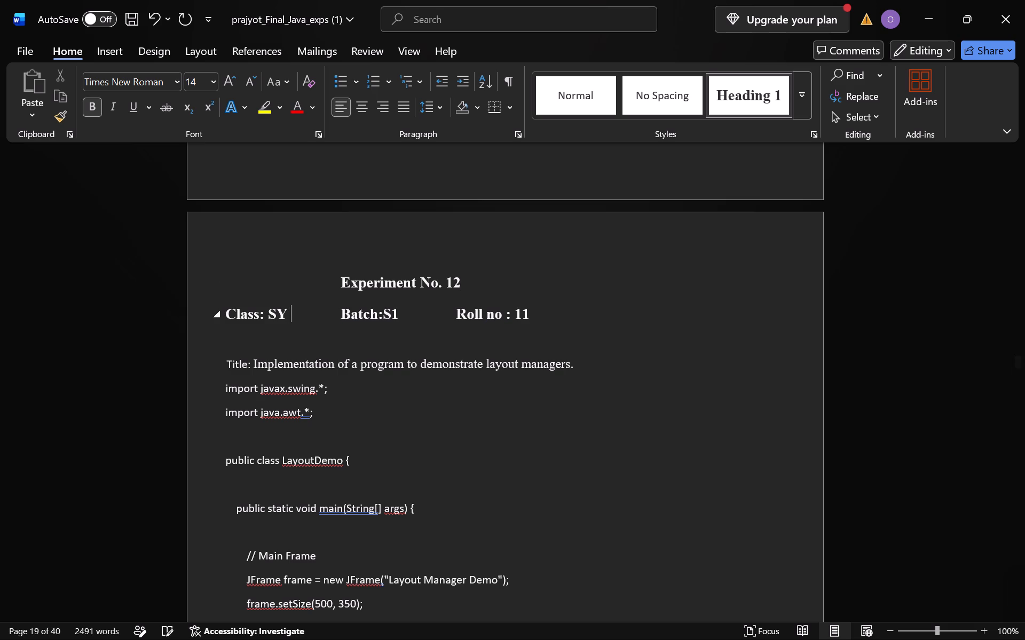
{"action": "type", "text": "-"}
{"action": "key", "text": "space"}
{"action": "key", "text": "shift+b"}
{"action": "left_click", "coordinate": [405, 313]}
{"action": "key", "text": "BackSpace"}
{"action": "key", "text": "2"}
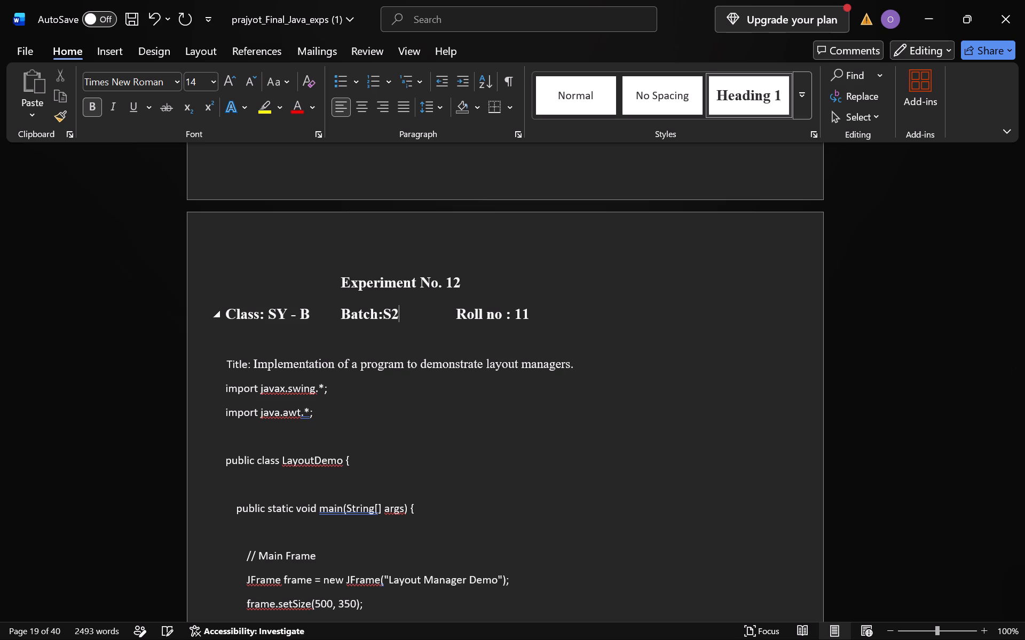
{"action": "left_click", "coordinate": [542, 313]}
{"action": "key", "text": "BackSpace"}
{"action": "key", "text": "BackSpace"}
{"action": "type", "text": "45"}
Remove the indentation before the Experiment No. 12 heading so it starts at the page margin.
{"action": "left_click", "coordinate": [248, 253]}
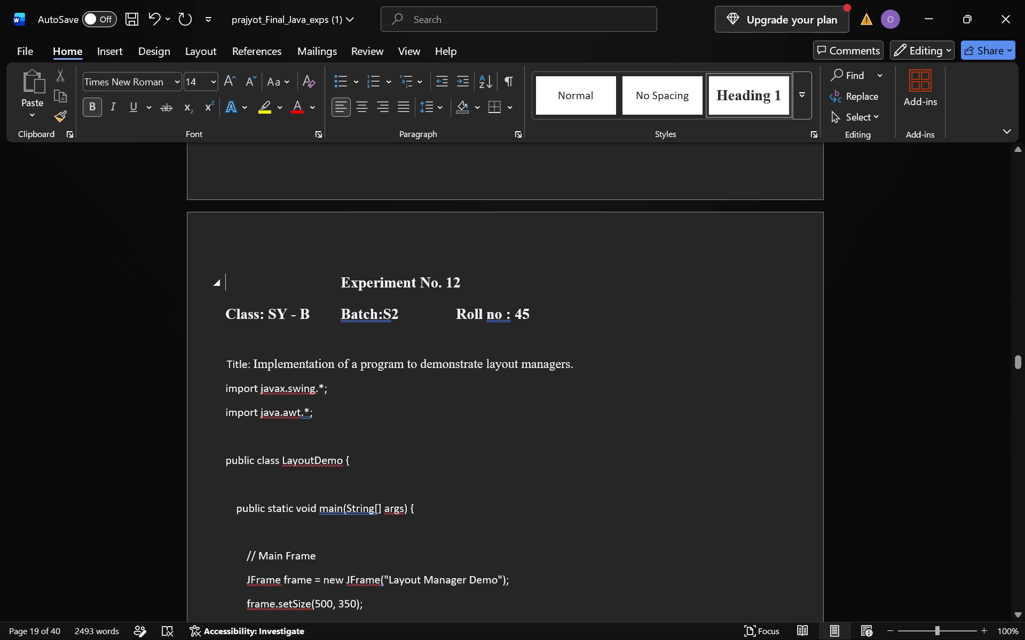
{"action": "left_click", "coordinate": [341, 282]}
{"action": "key", "text": "BackSpace"}
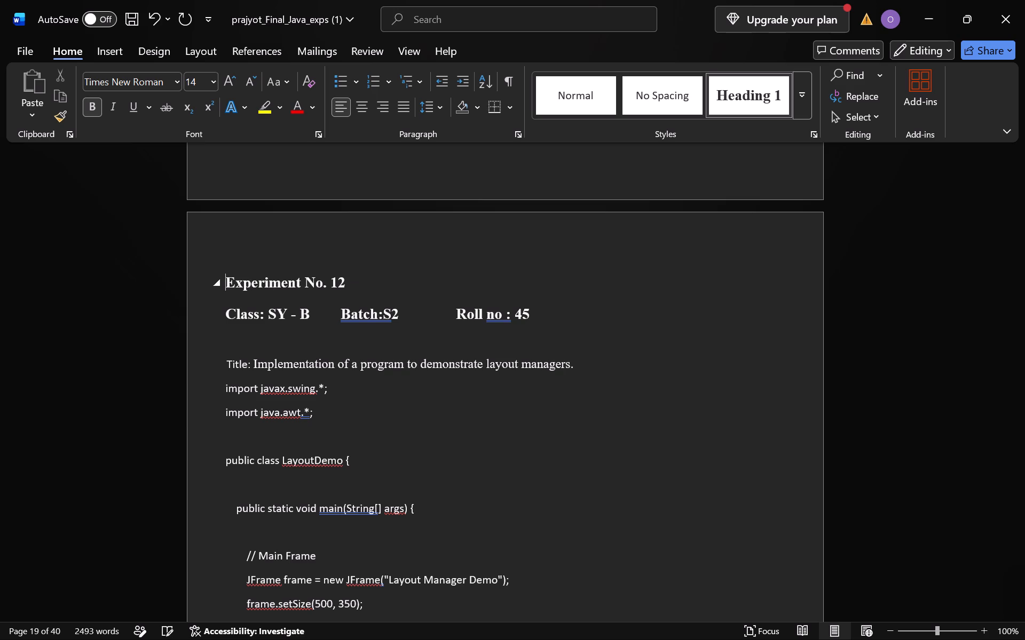
{"action": "key", "text": "BackSpace"}
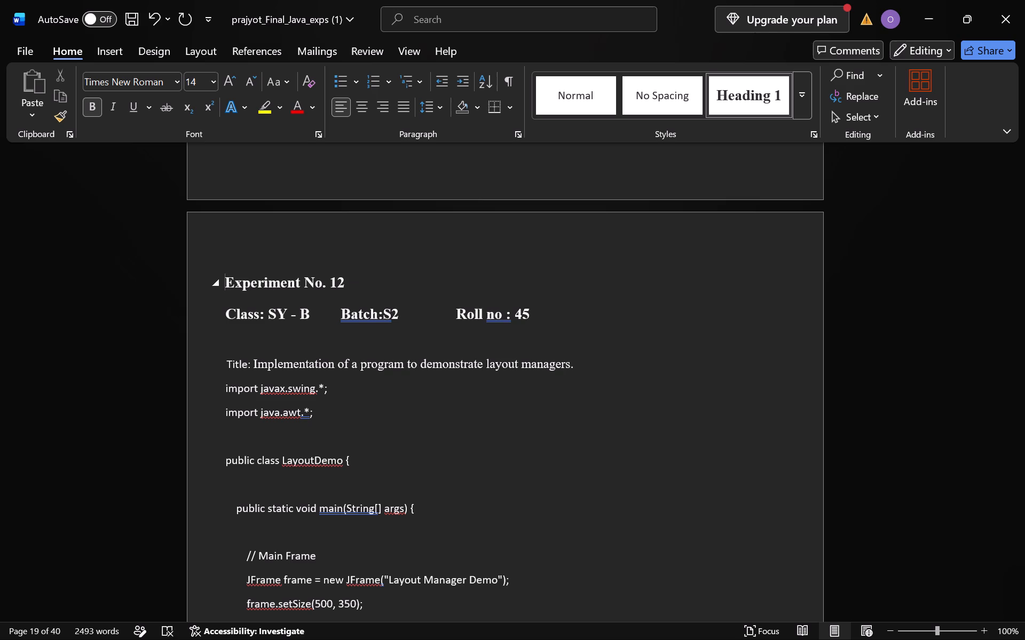
{"action": "key", "text": "BackSpace"}
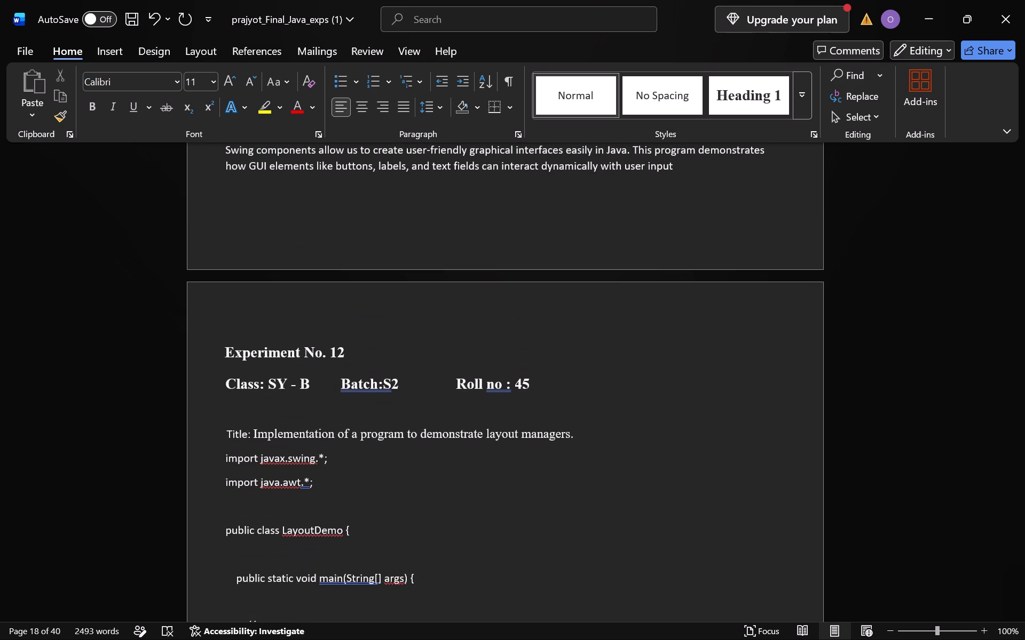
Insert an empty line above the Experiment No. 12 heading.
{"action": "left_click", "coordinate": [222, 350]}
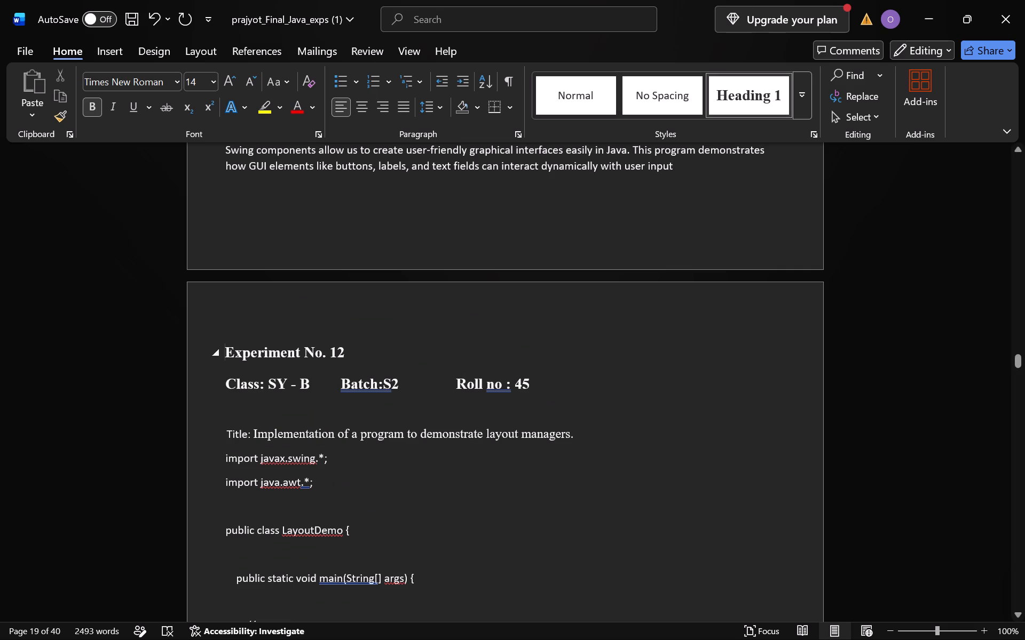
{"action": "key", "text": "Up"}
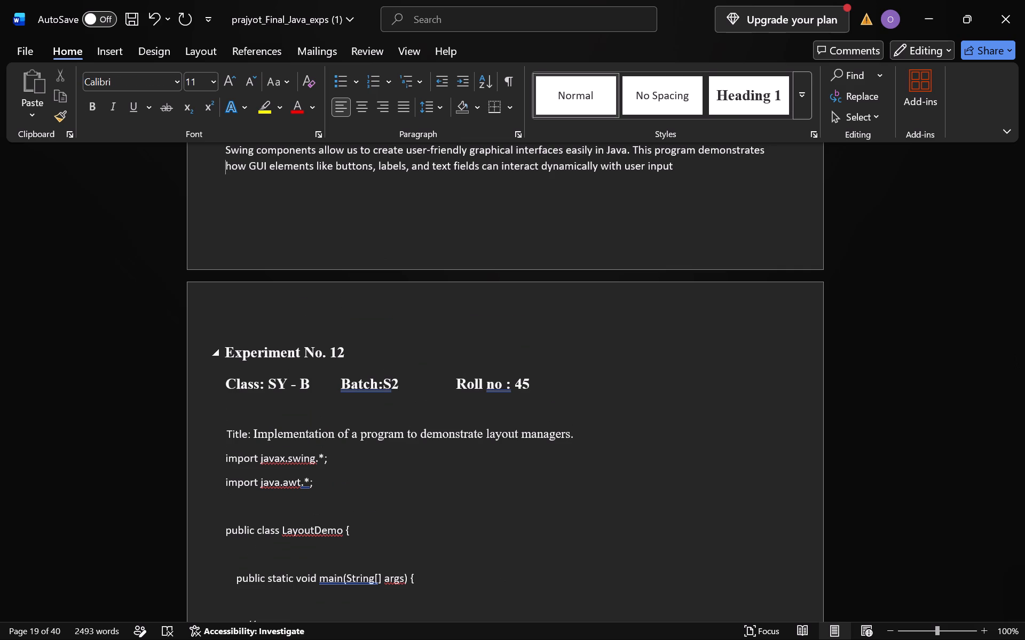
{"action": "key", "text": "Down"}
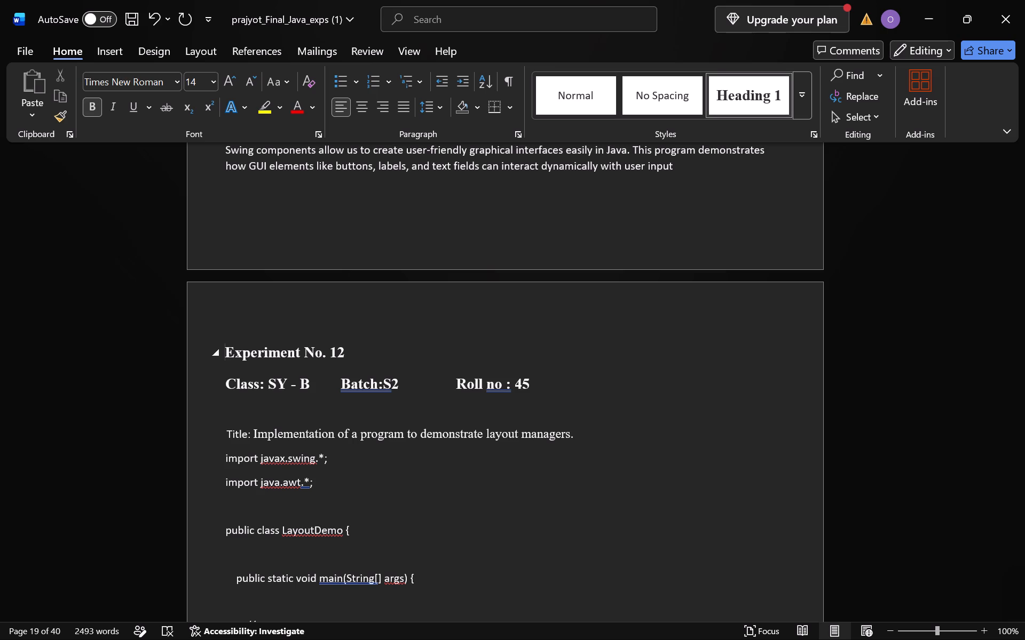
{"action": "key", "text": "Return"}
{"action": "key", "text": "Up"}
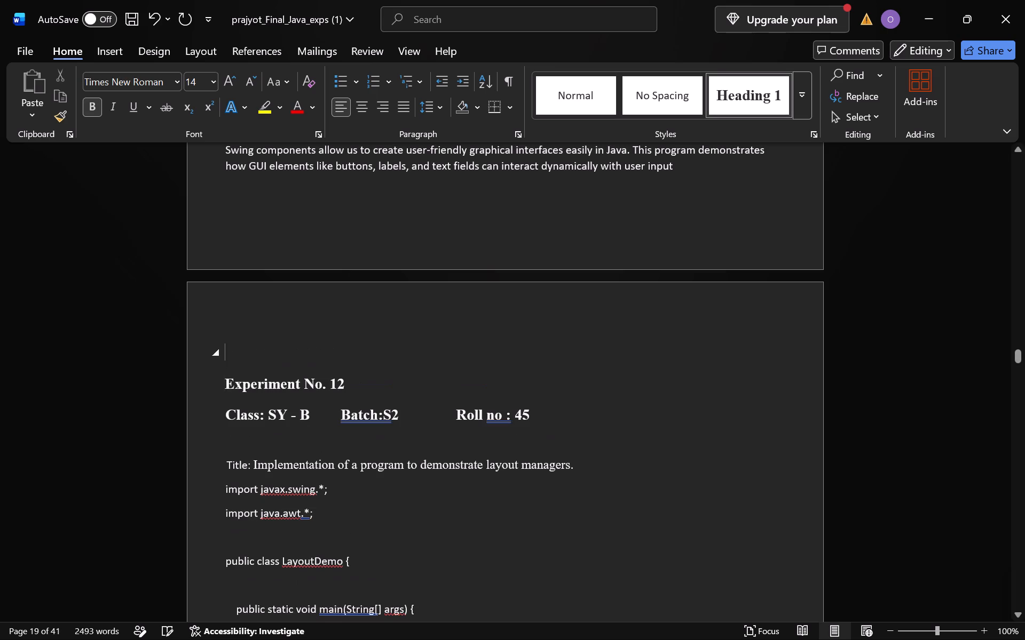
Enter "Name :" followed by the student's name on the empty line above the Experiment No. 12 heading.
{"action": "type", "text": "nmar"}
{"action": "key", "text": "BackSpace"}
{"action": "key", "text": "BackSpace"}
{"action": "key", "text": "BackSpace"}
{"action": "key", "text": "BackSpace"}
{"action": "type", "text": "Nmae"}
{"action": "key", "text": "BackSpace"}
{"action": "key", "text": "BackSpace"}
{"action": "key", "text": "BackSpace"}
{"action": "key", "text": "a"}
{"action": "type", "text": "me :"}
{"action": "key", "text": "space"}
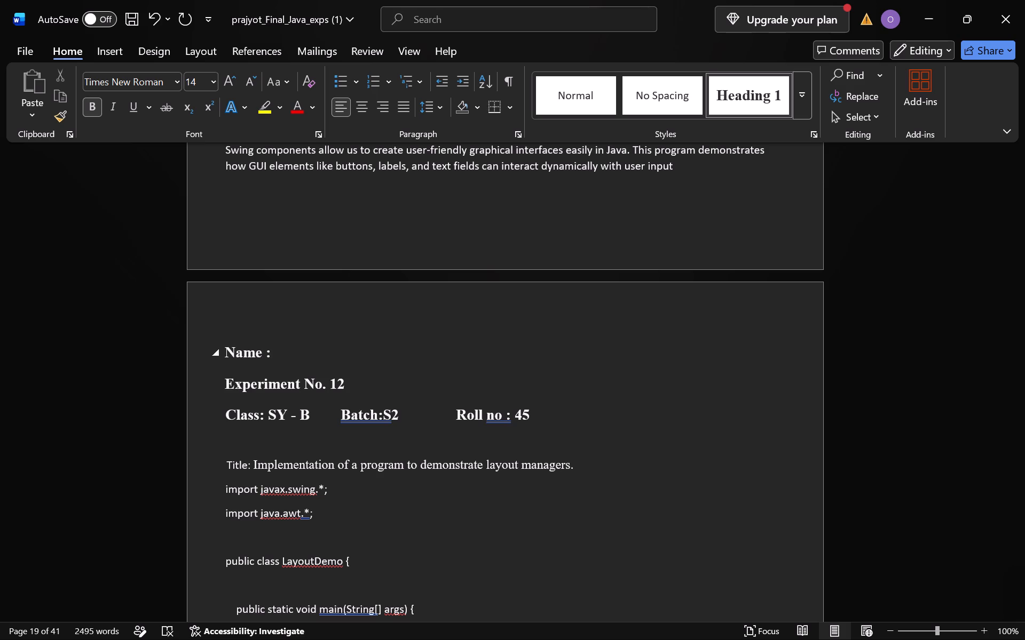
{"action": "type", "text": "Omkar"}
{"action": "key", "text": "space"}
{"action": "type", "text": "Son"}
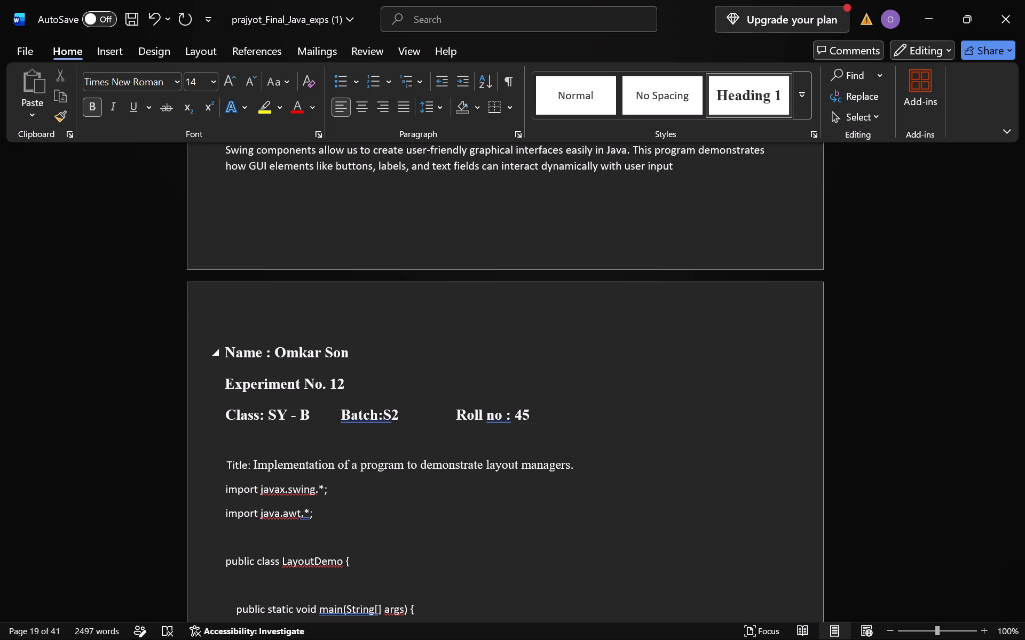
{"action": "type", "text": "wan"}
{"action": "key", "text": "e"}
Remove the bold from the student name line above Experiment No. 12 and set its font size to 11.
{"action": "left_click_drag", "start_coordinate": [226, 349], "coordinate": [353, 356]}
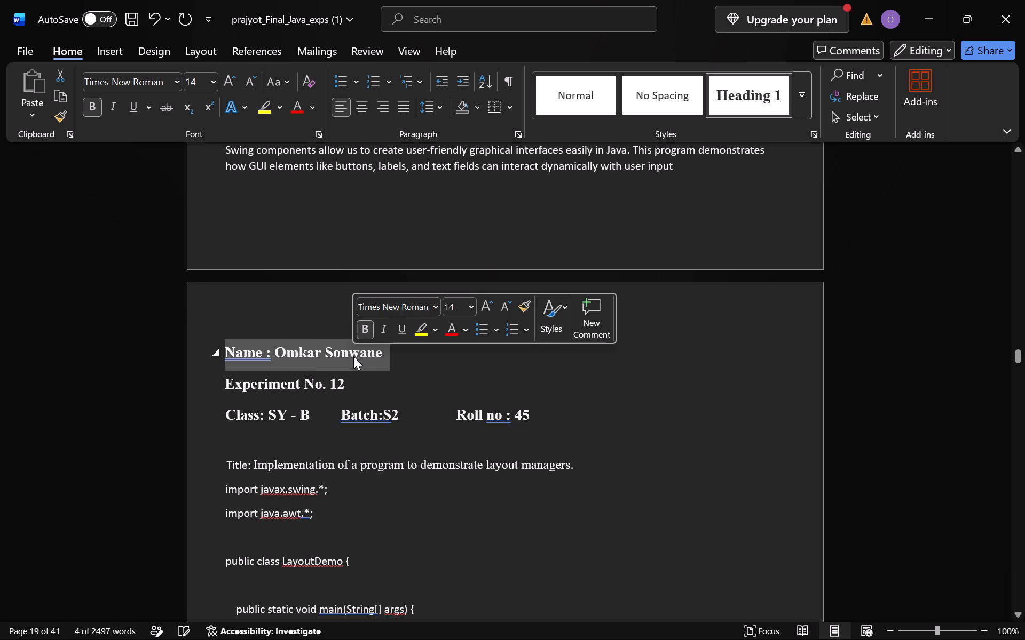
{"action": "left_click", "coordinate": [368, 325]}
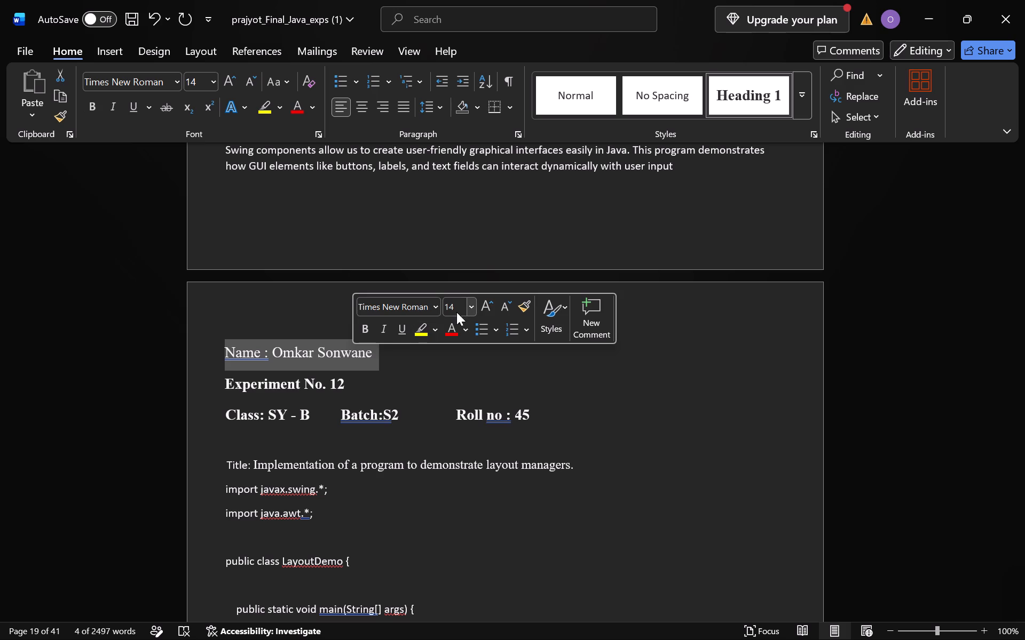
{"action": "left_click", "coordinate": [464, 309]}
{"action": "left_click", "coordinate": [470, 309]}
{"action": "left_click", "coordinate": [463, 386]}
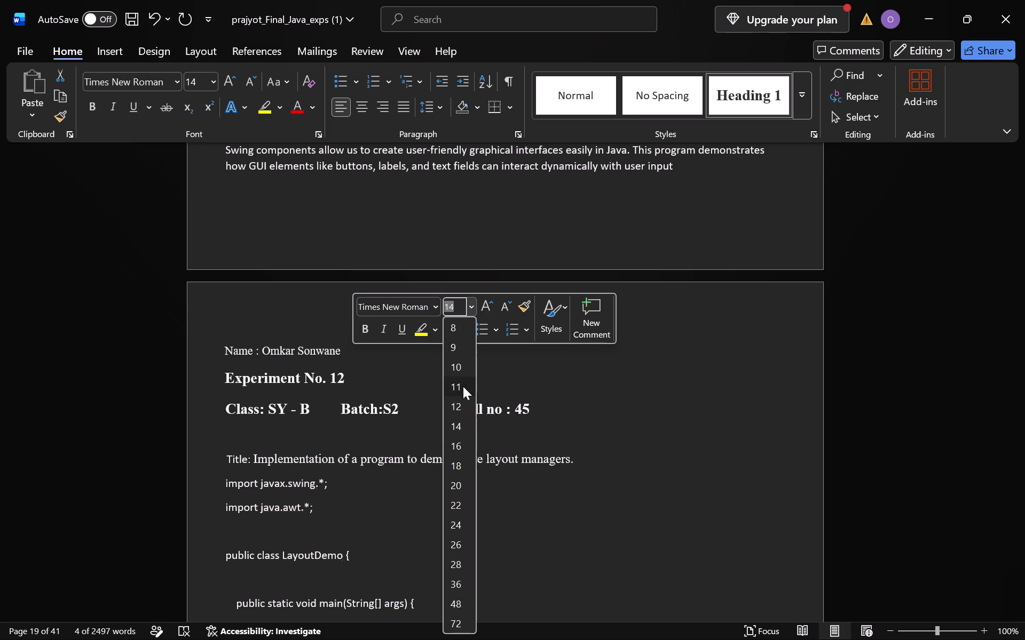
Center the Experiment No. 12 heading and add one tab before it.
{"action": "left_click", "coordinate": [392, 379]}
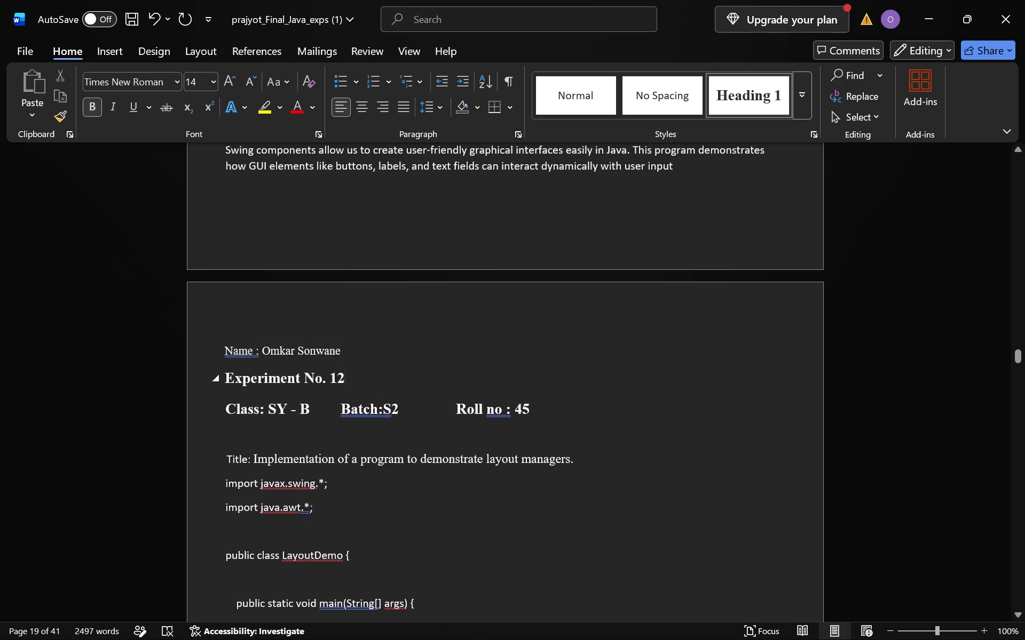
{"action": "left_click_drag", "start_coordinate": [226, 379], "coordinate": [352, 382]}
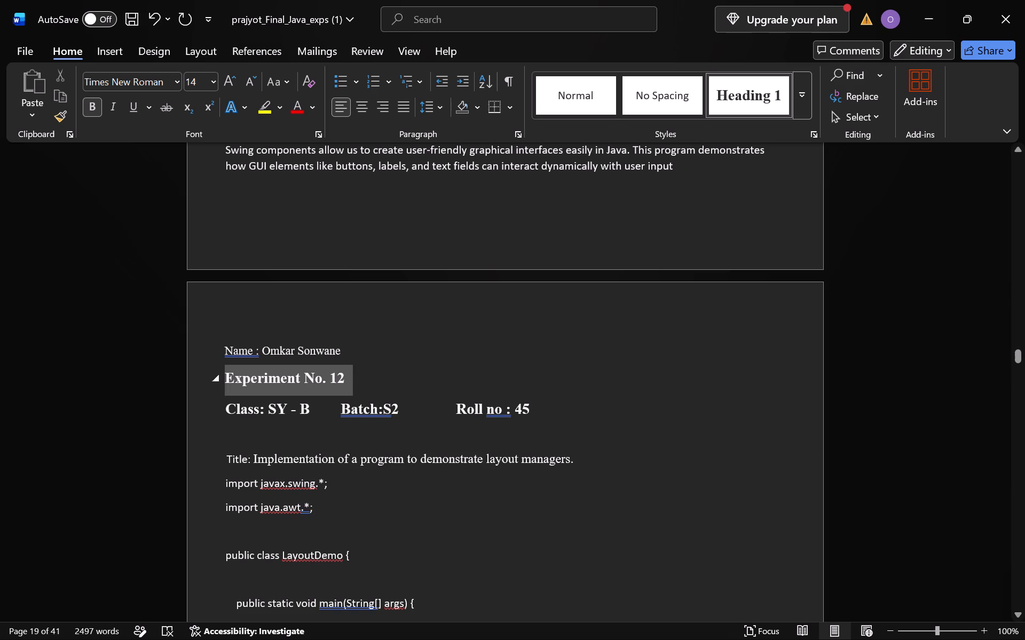
{"action": "left_click_drag", "start_coordinate": [352, 382], "coordinate": [353, 382]}
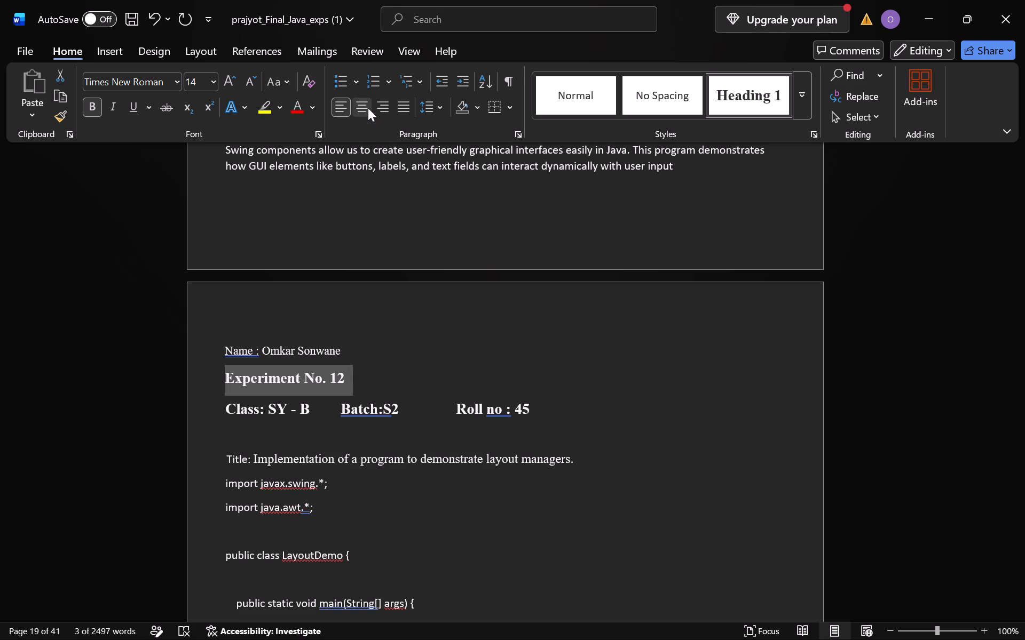
{"action": "left_click", "coordinate": [368, 108]}
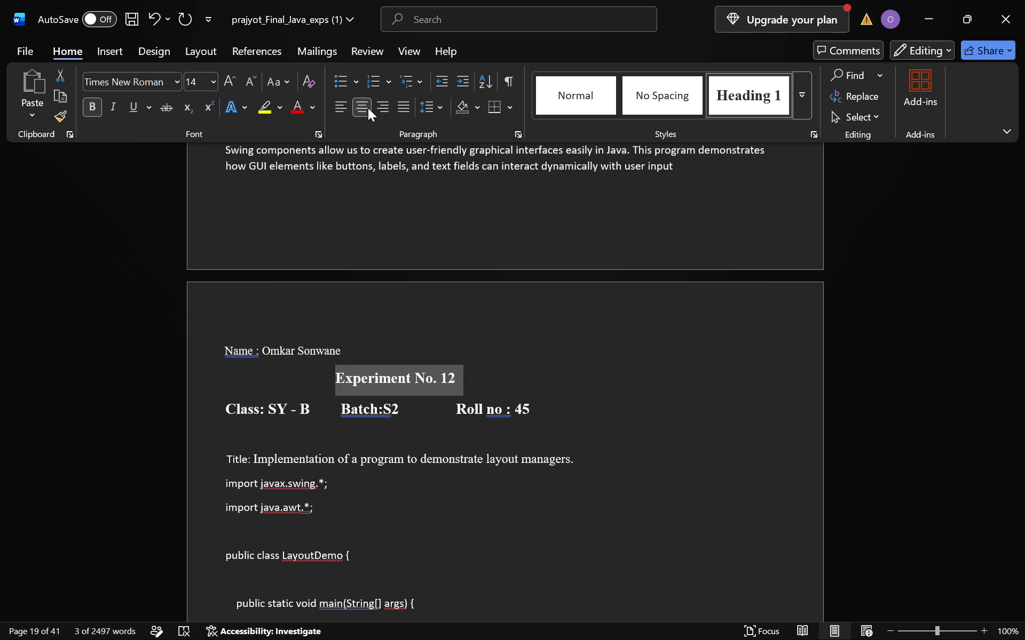
{"action": "left_click", "coordinate": [559, 377]}
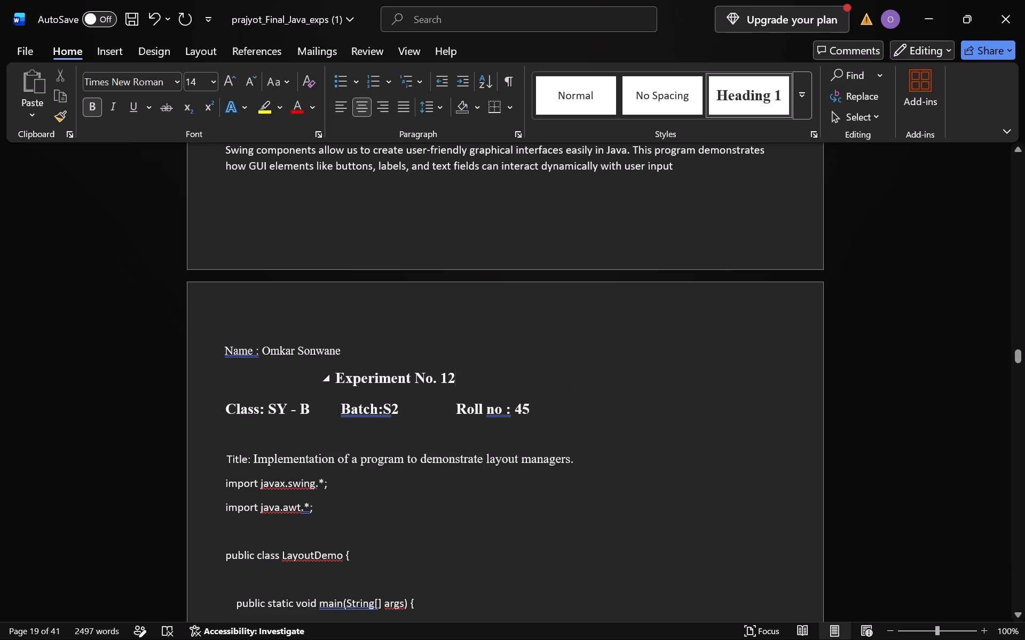
{"action": "left_click", "coordinate": [314, 381]}
{"action": "key", "text": "Tab"}
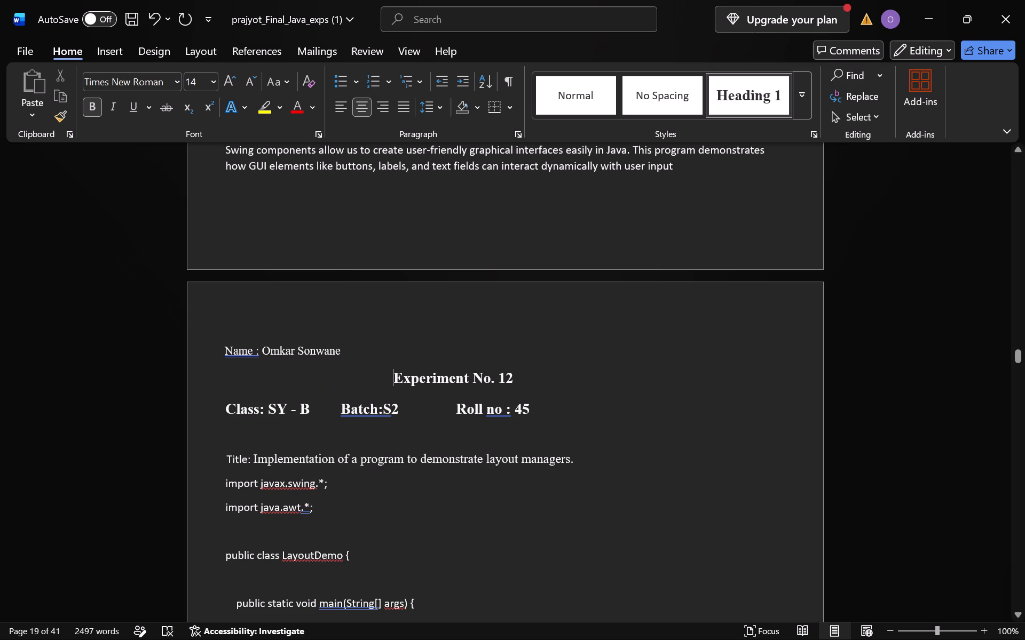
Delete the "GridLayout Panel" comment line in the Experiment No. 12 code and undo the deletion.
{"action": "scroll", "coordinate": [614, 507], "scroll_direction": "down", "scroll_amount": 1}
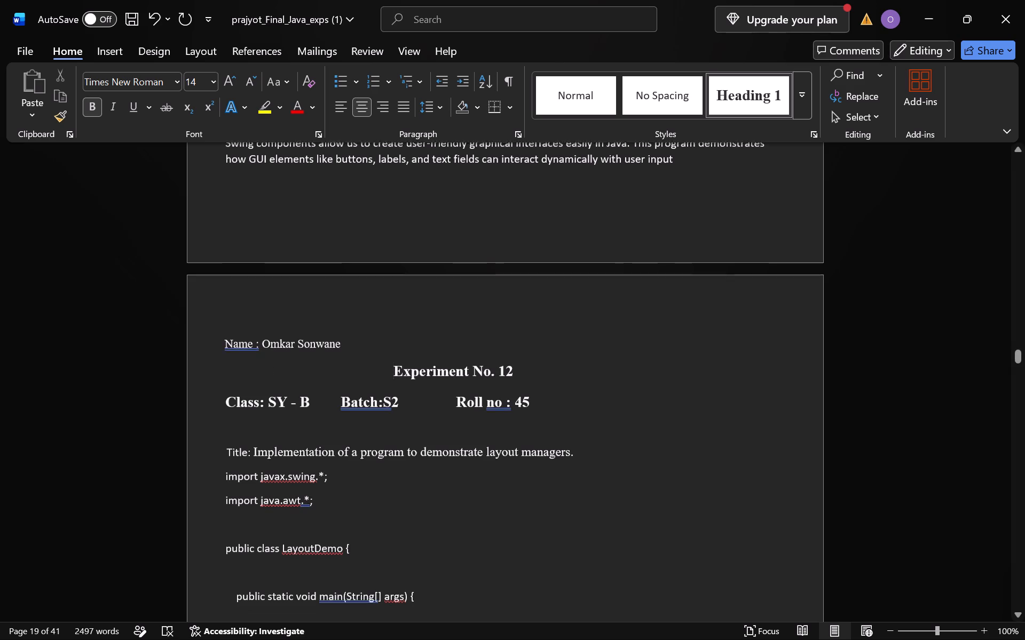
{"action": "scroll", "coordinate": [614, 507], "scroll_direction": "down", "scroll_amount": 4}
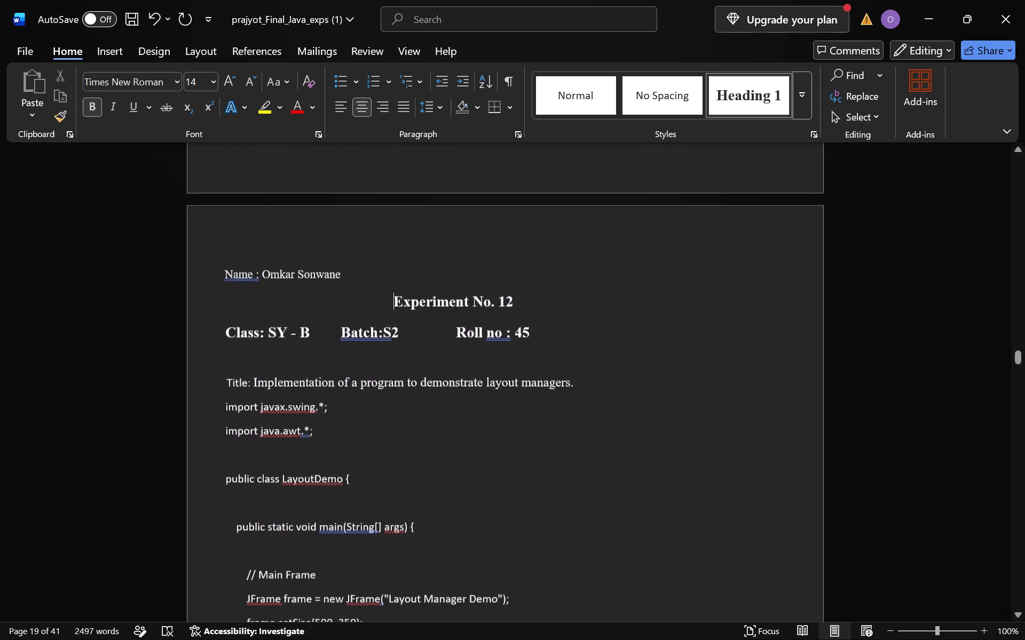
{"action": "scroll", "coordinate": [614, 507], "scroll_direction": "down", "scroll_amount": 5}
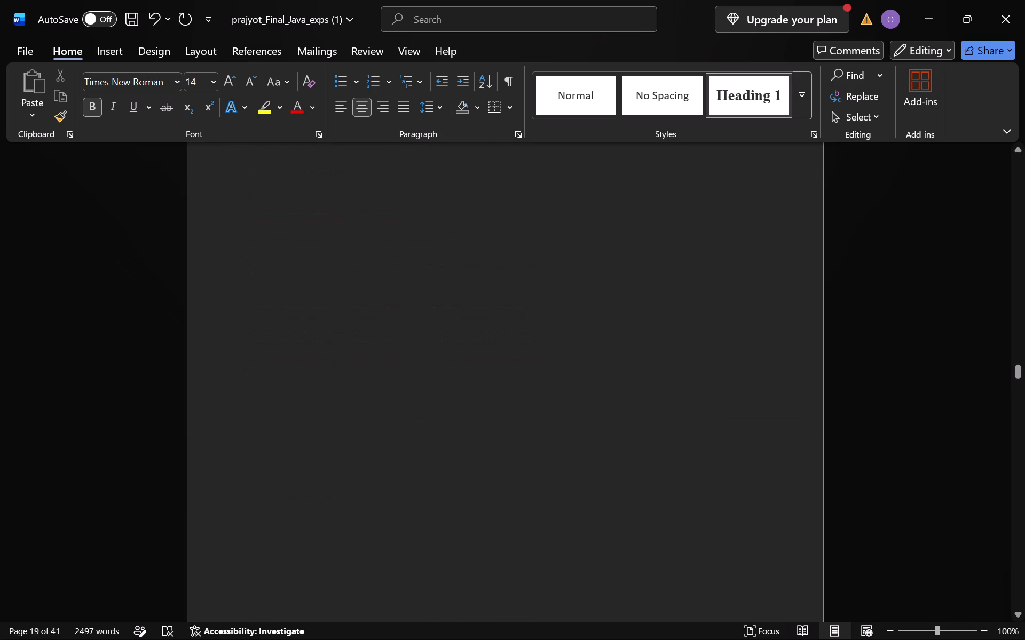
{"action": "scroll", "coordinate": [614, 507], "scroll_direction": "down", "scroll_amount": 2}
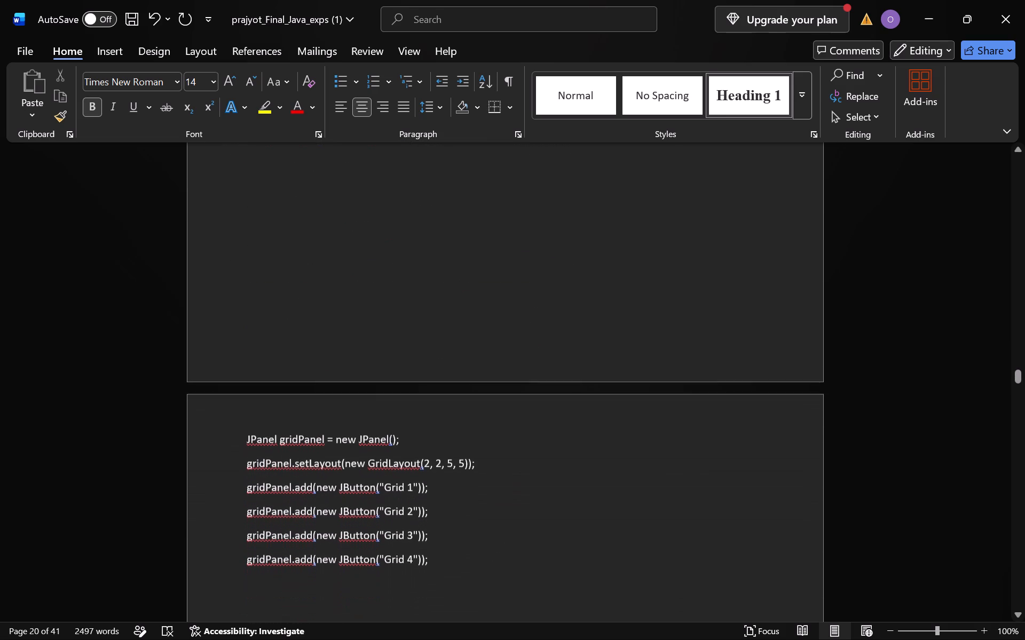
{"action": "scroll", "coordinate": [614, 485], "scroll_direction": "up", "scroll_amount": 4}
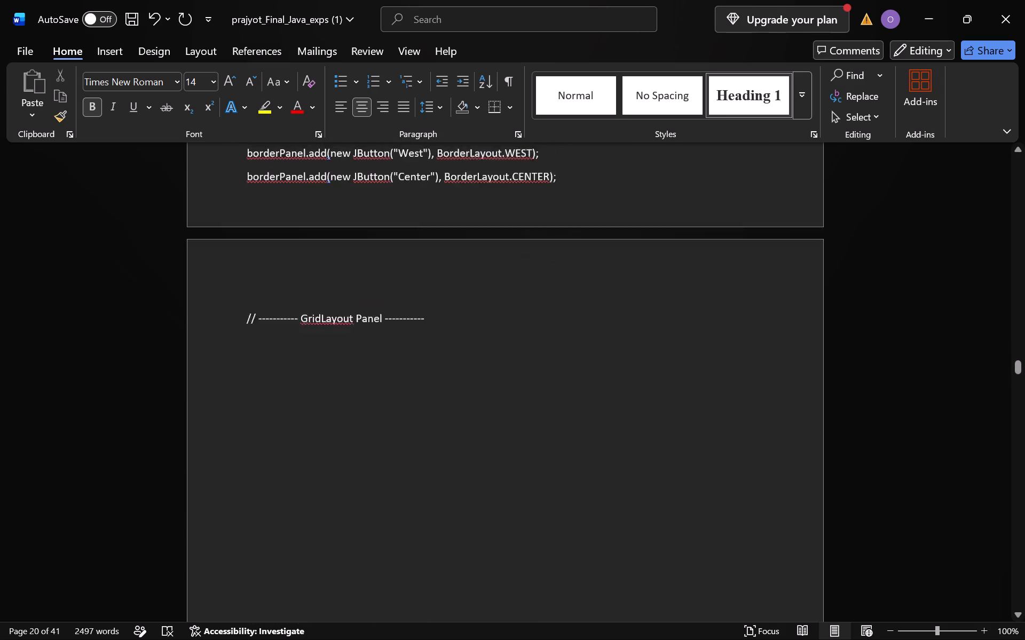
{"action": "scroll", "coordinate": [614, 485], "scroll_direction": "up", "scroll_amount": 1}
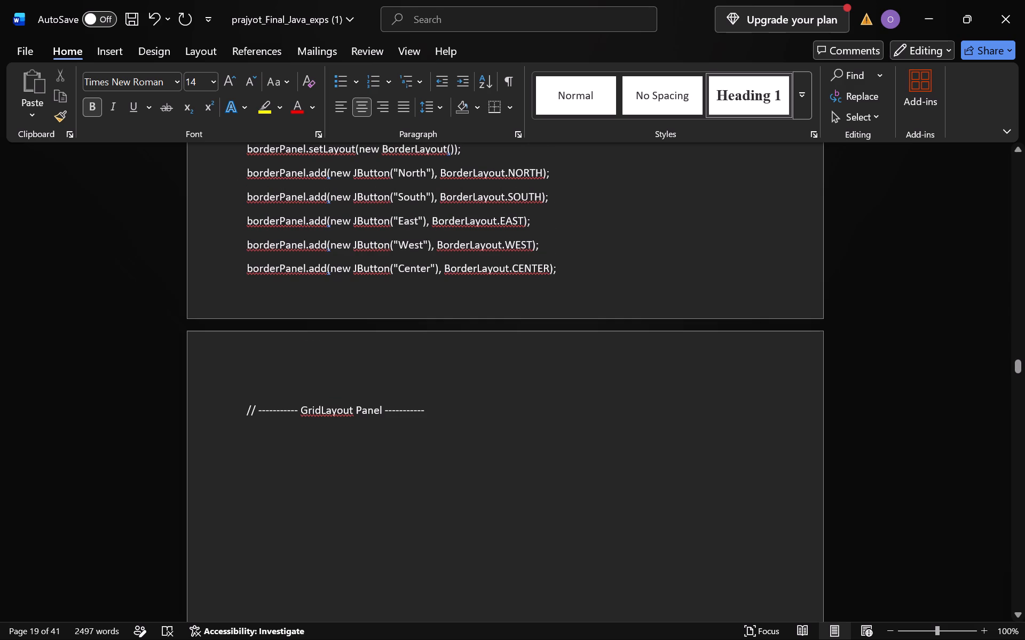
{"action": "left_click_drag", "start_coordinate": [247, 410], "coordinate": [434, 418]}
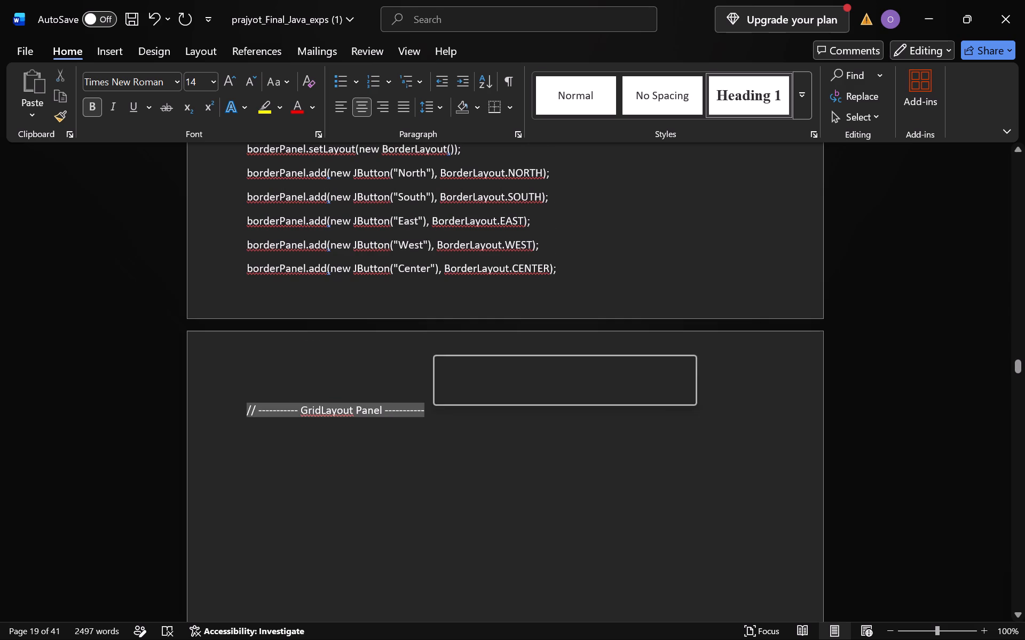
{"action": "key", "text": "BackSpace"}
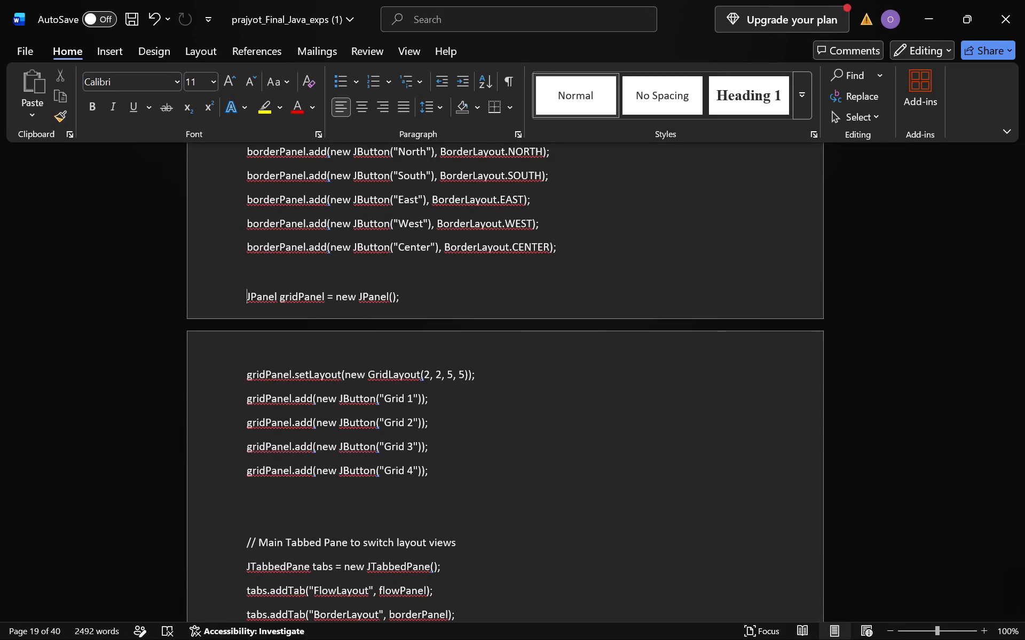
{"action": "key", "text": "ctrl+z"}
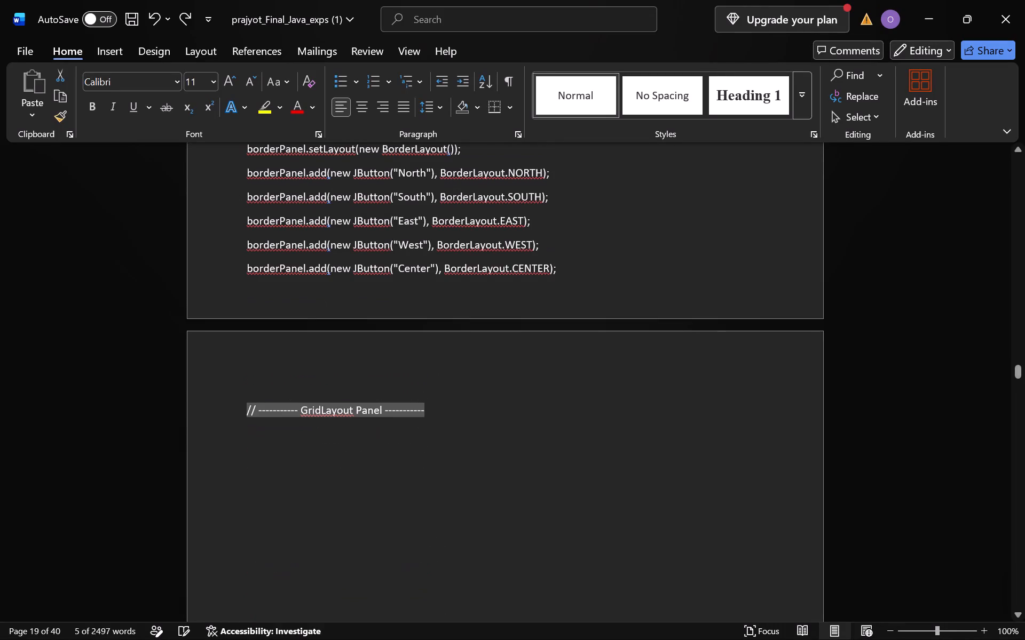
Copy the "// ----------- GridLayout Panel -----------" comment line in the Experiment No. 12 code and delete it from its place.
{"action": "scroll", "coordinate": [499, 458], "scroll_direction": "down", "scroll_amount": 4}
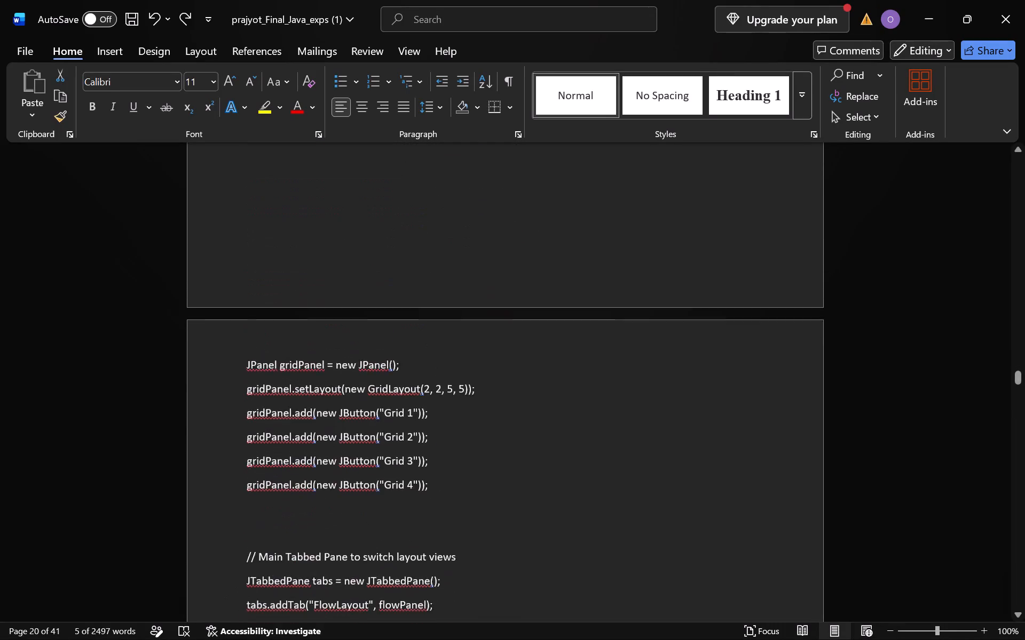
{"action": "scroll", "coordinate": [499, 458], "scroll_direction": "up", "scroll_amount": 2}
{"action": "scroll", "coordinate": [499, 458], "scroll_direction": "down", "scroll_amount": 4}
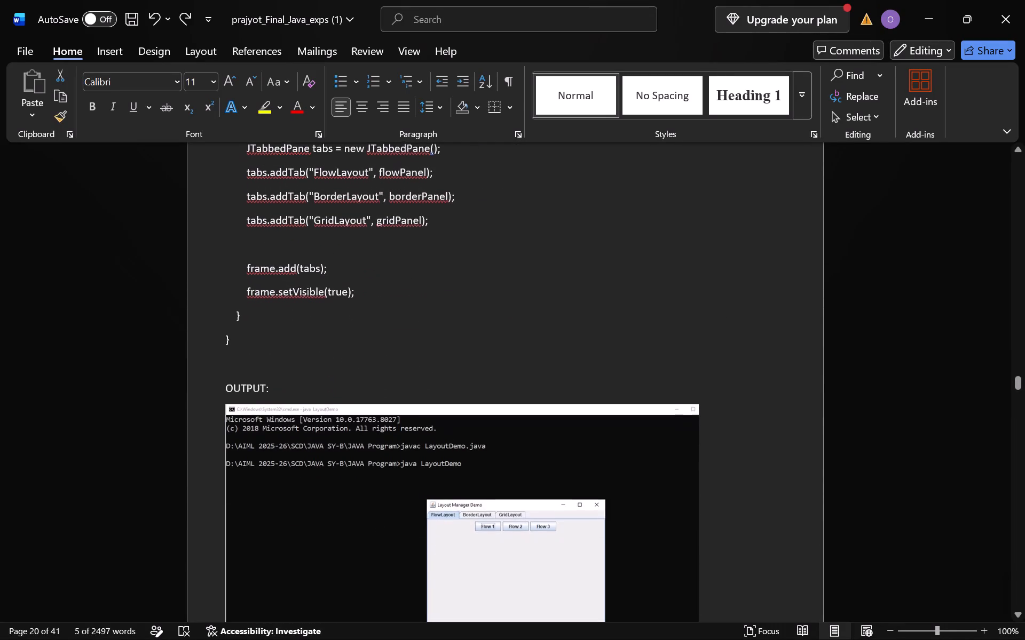
{"action": "scroll", "coordinate": [499, 458], "scroll_direction": "up", "scroll_amount": 4}
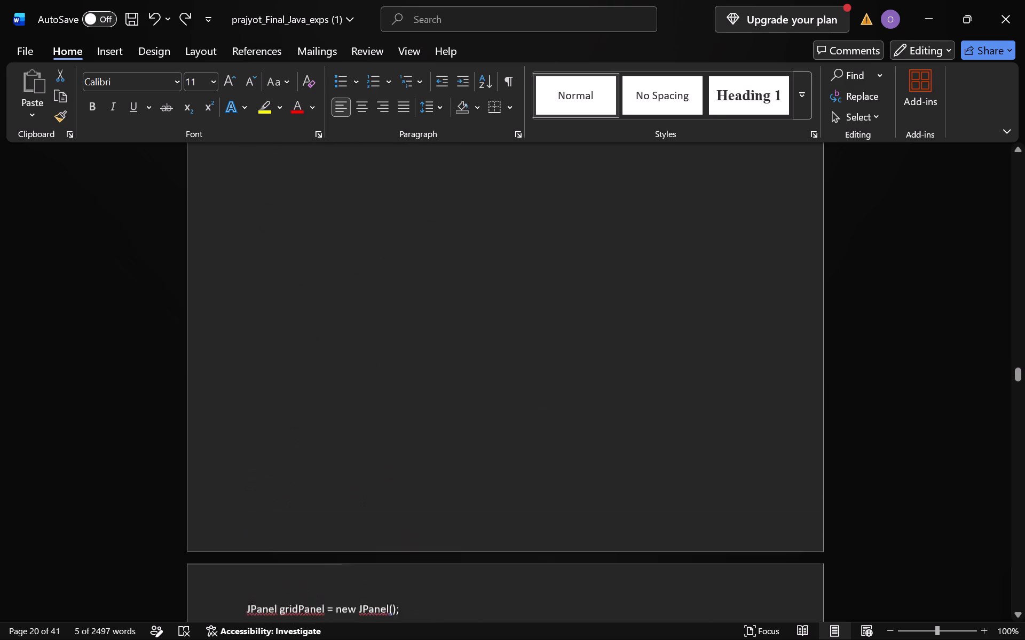
{"action": "scroll", "coordinate": [499, 458], "scroll_direction": "up", "scroll_amount": 3}
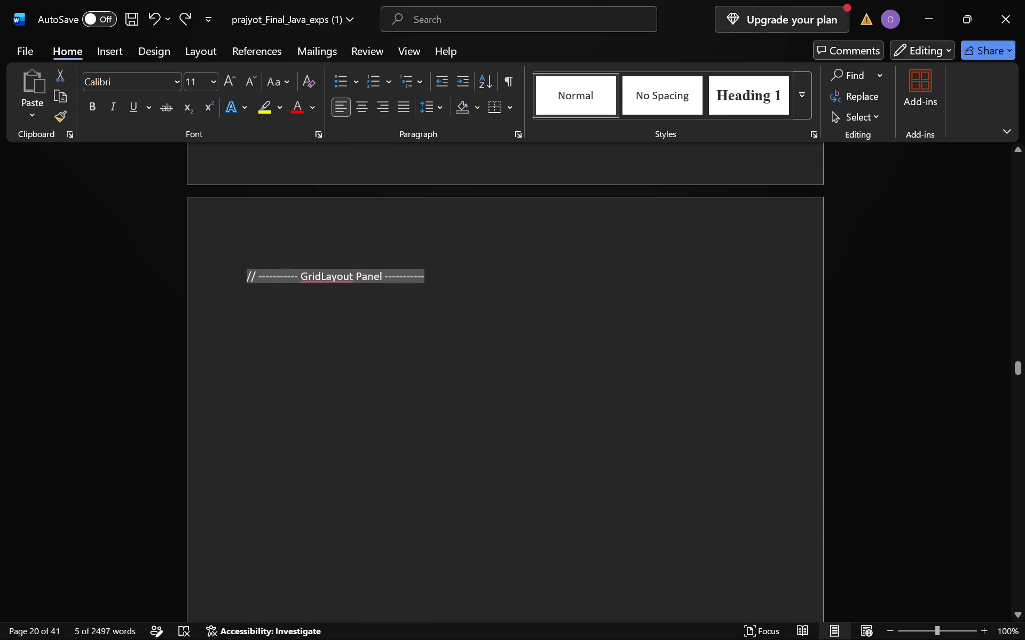
{"action": "left_click_drag", "start_coordinate": [246, 276], "coordinate": [371, 325]}
{"action": "left_click", "coordinate": [371, 325]}
{"action": "left_click_drag", "start_coordinate": [244, 277], "coordinate": [414, 279]}
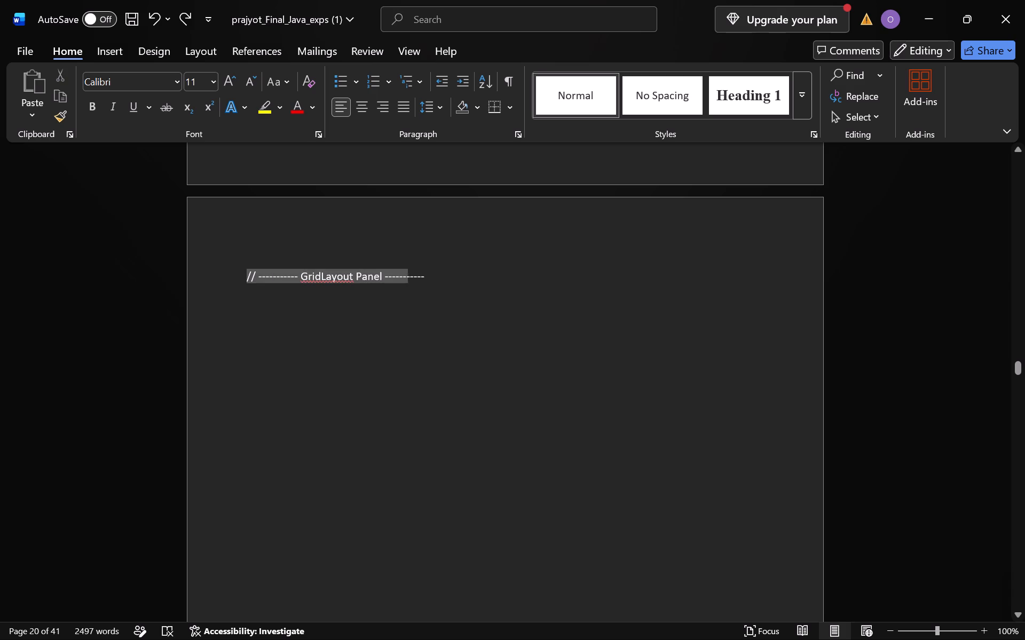
{"action": "left_click_drag", "start_coordinate": [414, 279], "coordinate": [432, 278]}
{"action": "key", "text": "ctrl+c"}
{"action": "key", "text": "BackSpace"}
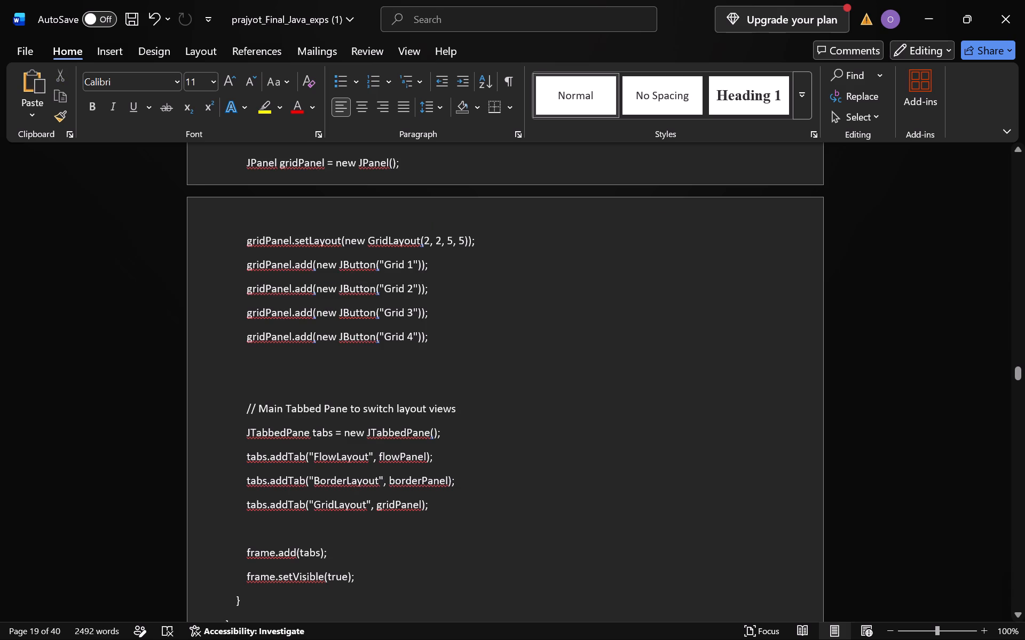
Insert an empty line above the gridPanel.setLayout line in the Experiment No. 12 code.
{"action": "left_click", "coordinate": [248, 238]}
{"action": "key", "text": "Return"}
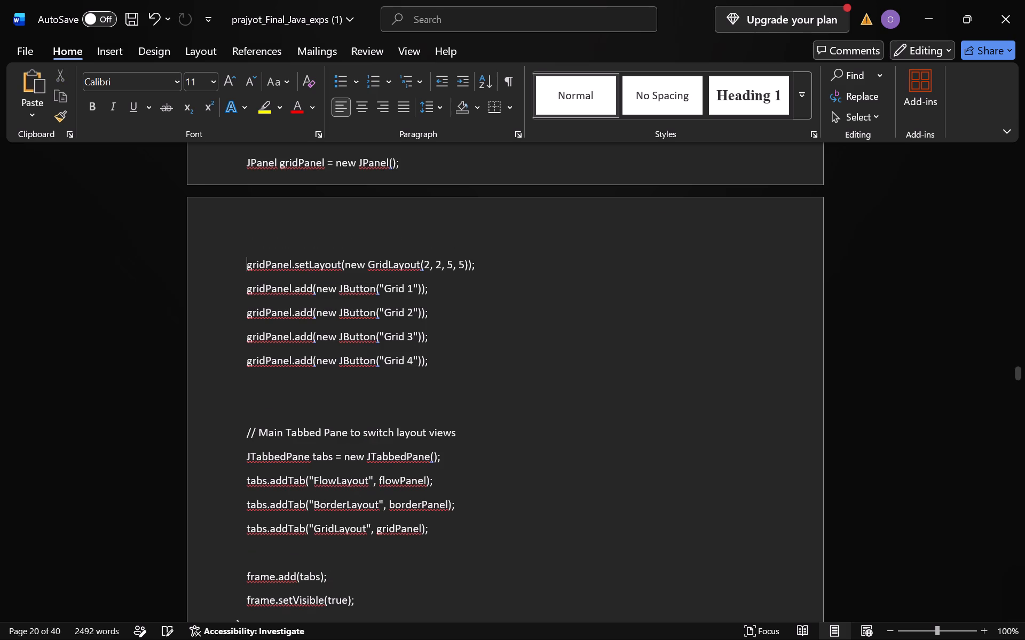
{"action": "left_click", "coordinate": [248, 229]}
Examine the page layout of Experiment No. 12, from its heading and code to the output screenshots.
{"action": "scroll", "coordinate": [361, 379], "scroll_direction": "down", "scroll_amount": 4}
{"action": "scroll", "coordinate": [361, 379], "scroll_direction": "up", "scroll_amount": 1}
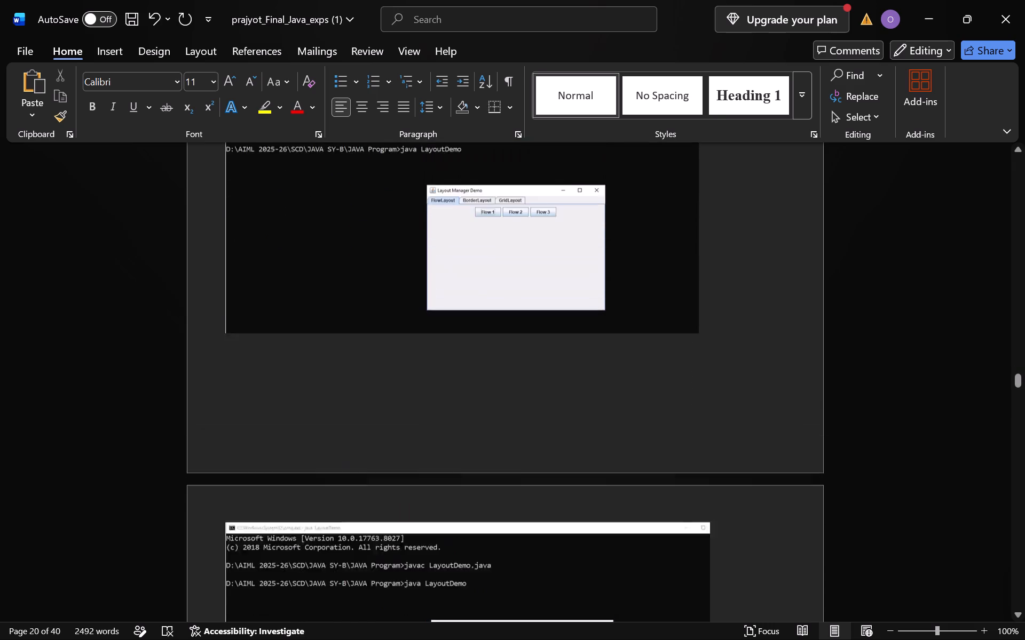
{"action": "scroll", "coordinate": [361, 379], "scroll_direction": "up", "scroll_amount": 1}
{"action": "scroll", "coordinate": [361, 379], "scroll_direction": "down", "scroll_amount": 4}
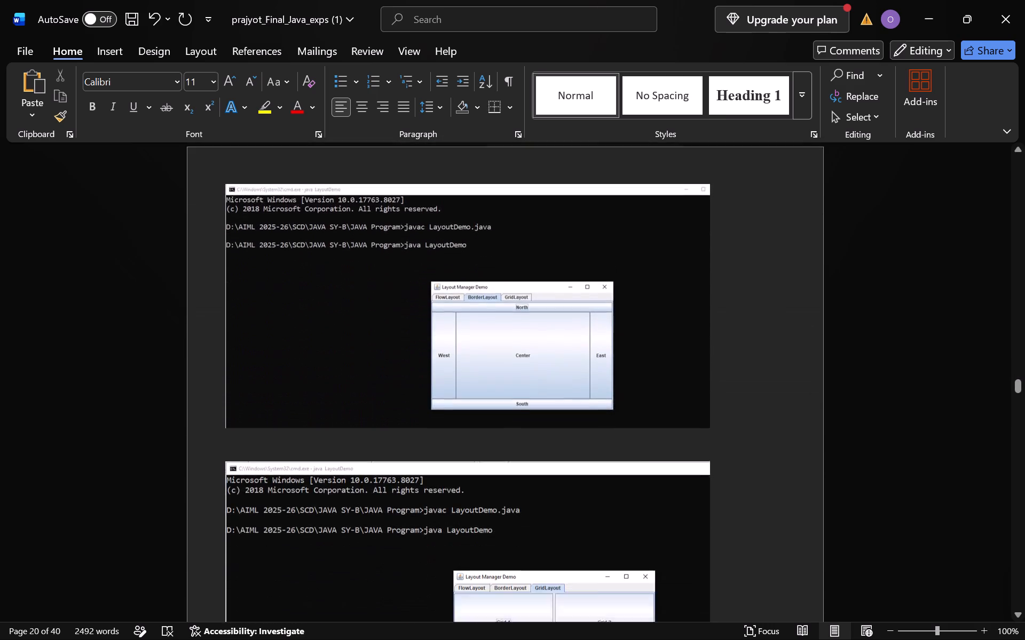
{"action": "scroll", "coordinate": [361, 379], "scroll_direction": "down", "scroll_amount": 2}
{"action": "scroll", "coordinate": [361, 379], "scroll_direction": "up", "scroll_amount": 4}
{"action": "scroll", "coordinate": [361, 379], "scroll_direction": "down", "scroll_amount": 2}
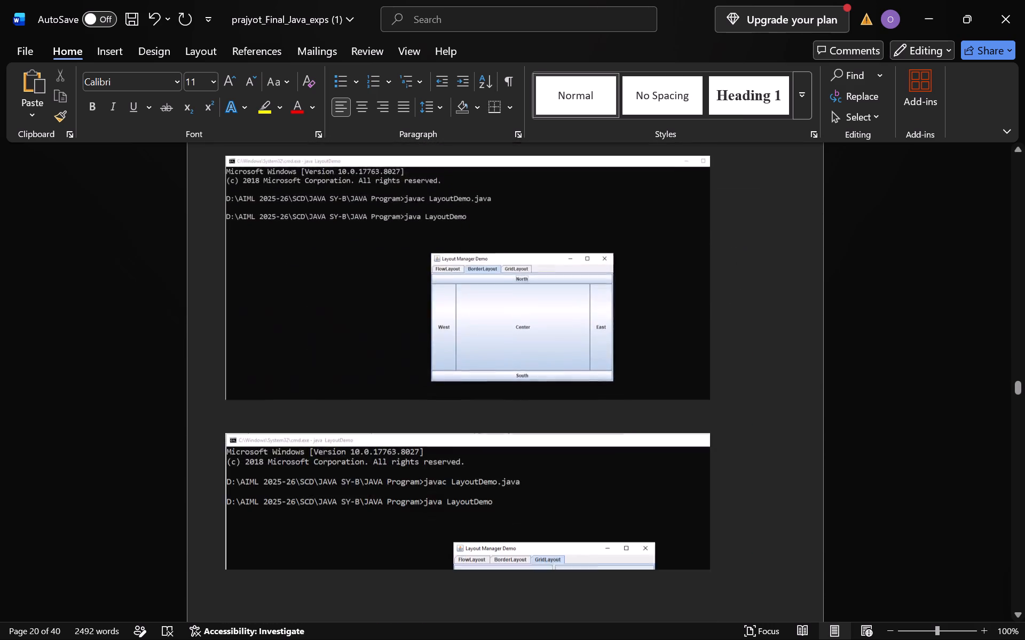
{"action": "scroll", "coordinate": [361, 379], "scroll_direction": "down", "scroll_amount": 1}
{"action": "scroll", "coordinate": [361, 379], "scroll_direction": "up", "scroll_amount": 5}
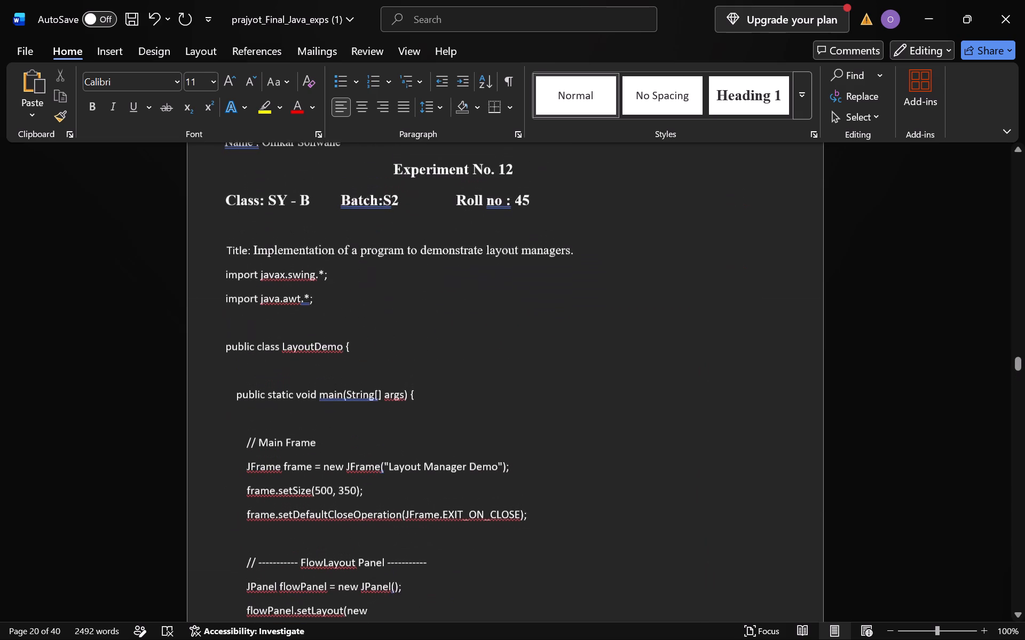
{"action": "scroll", "coordinate": [361, 379], "scroll_direction": "down", "scroll_amount": 2}
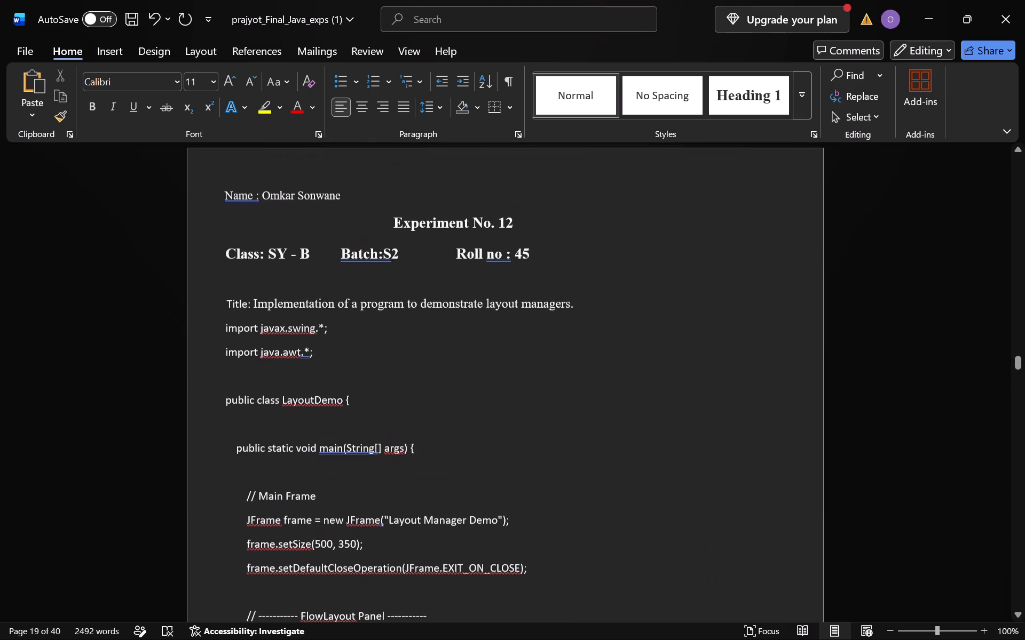
{"action": "scroll", "coordinate": [361, 379], "scroll_direction": "down", "scroll_amount": 2}
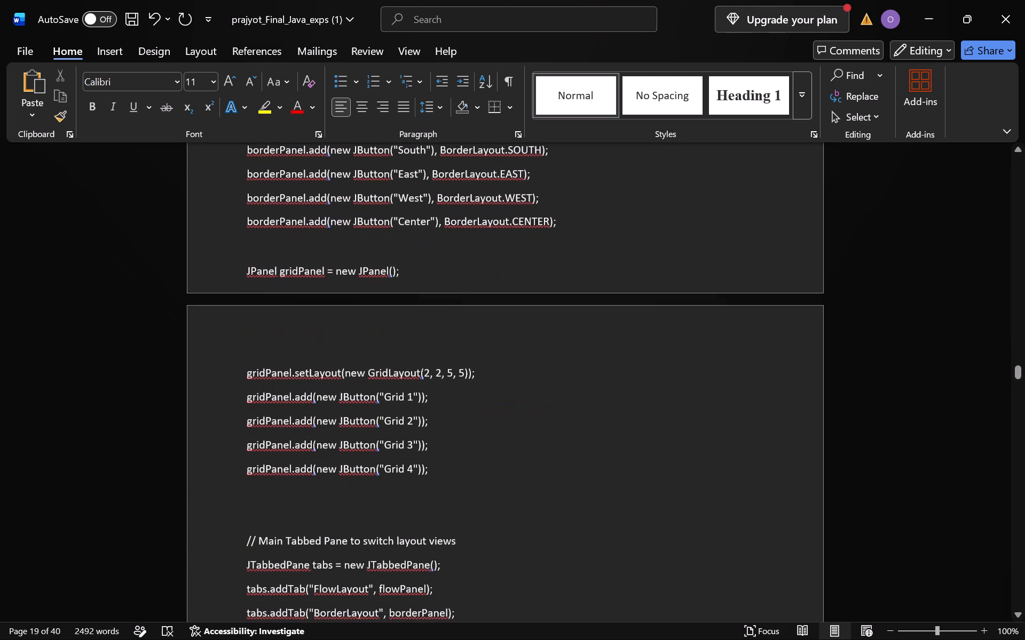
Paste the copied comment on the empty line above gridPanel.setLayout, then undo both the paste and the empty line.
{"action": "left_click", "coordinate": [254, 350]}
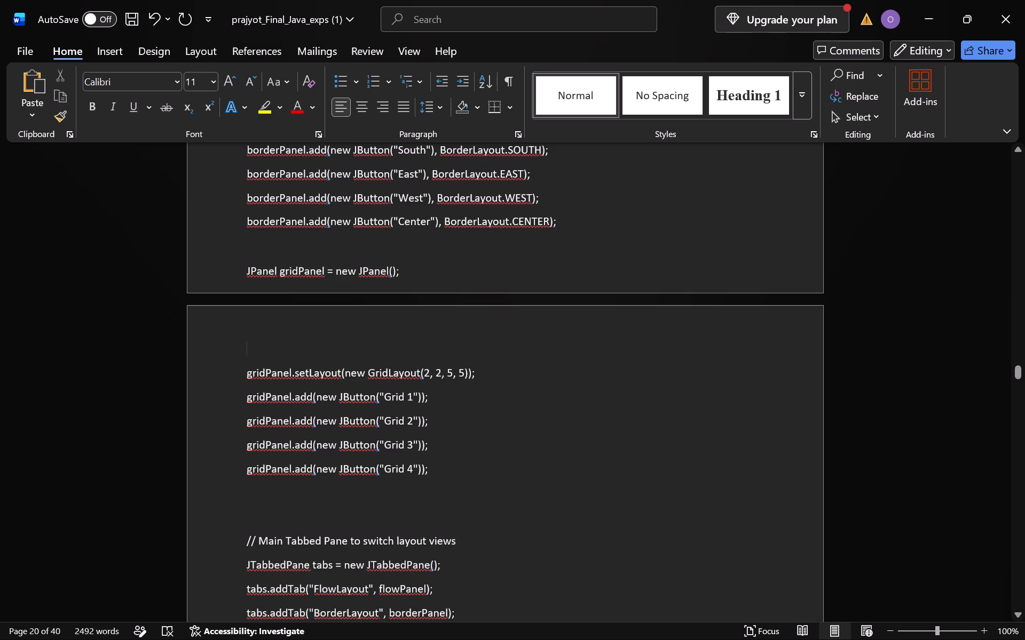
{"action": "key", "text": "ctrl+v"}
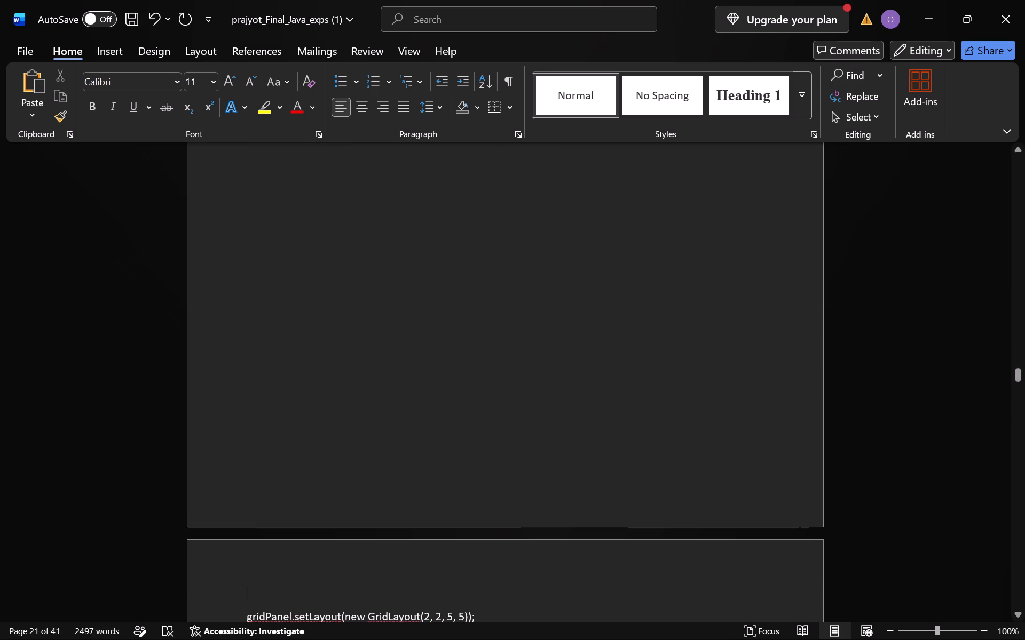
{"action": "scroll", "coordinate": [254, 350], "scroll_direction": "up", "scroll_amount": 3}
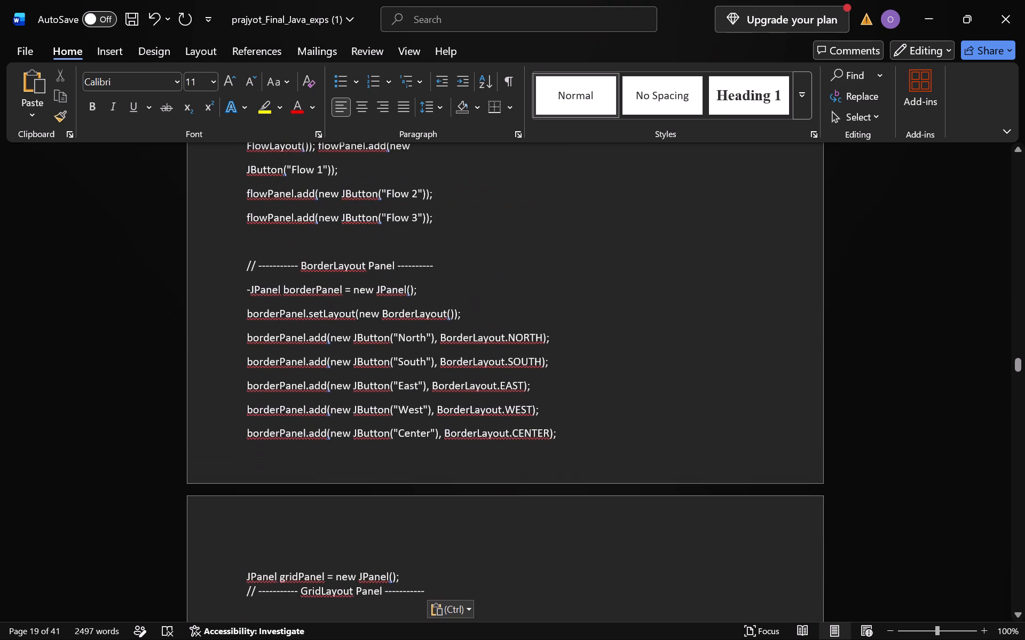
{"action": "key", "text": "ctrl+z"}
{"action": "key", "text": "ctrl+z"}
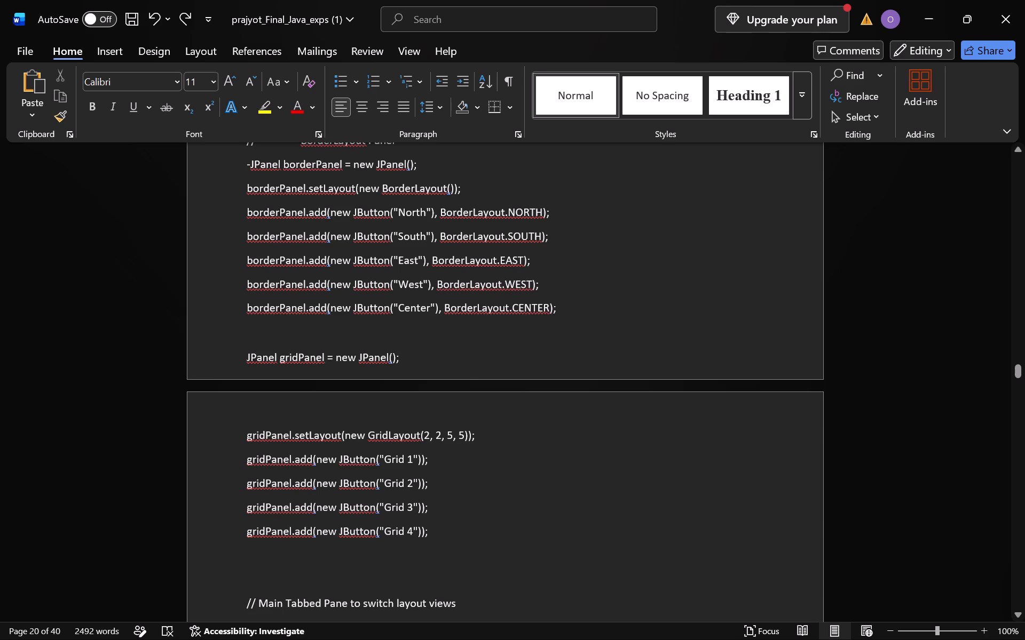
Delete the full stop ending Experiment No. 12's conclusion and the blank space following it, before the Experiment No. 13 heading.
{"action": "scroll", "coordinate": [533, 497], "scroll_direction": "down", "scroll_amount": 2}
{"action": "scroll", "coordinate": [460, 481], "scroll_direction": "down", "scroll_amount": 1}
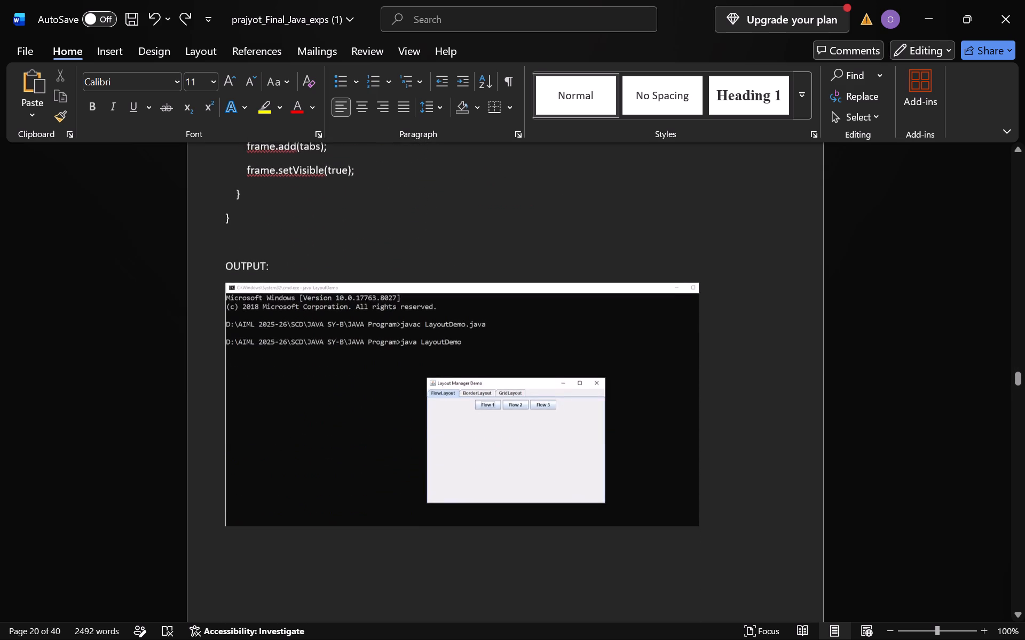
{"action": "scroll", "coordinate": [460, 481], "scroll_direction": "down", "scroll_amount": 4}
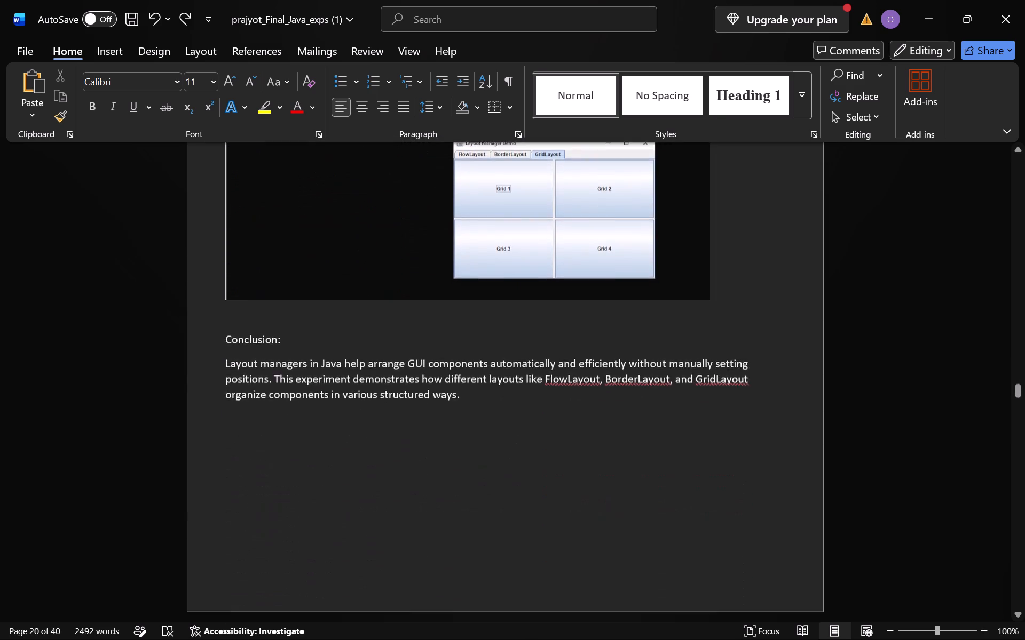
{"action": "scroll", "coordinate": [460, 481], "scroll_direction": "down", "scroll_amount": 4}
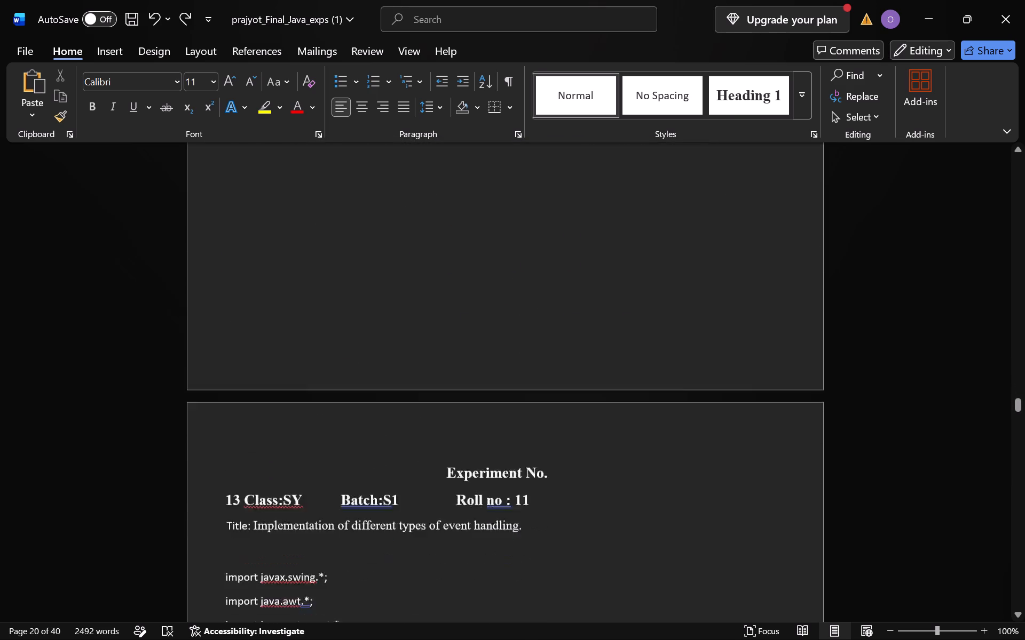
{"action": "scroll", "coordinate": [460, 481], "scroll_direction": "down", "scroll_amount": 1}
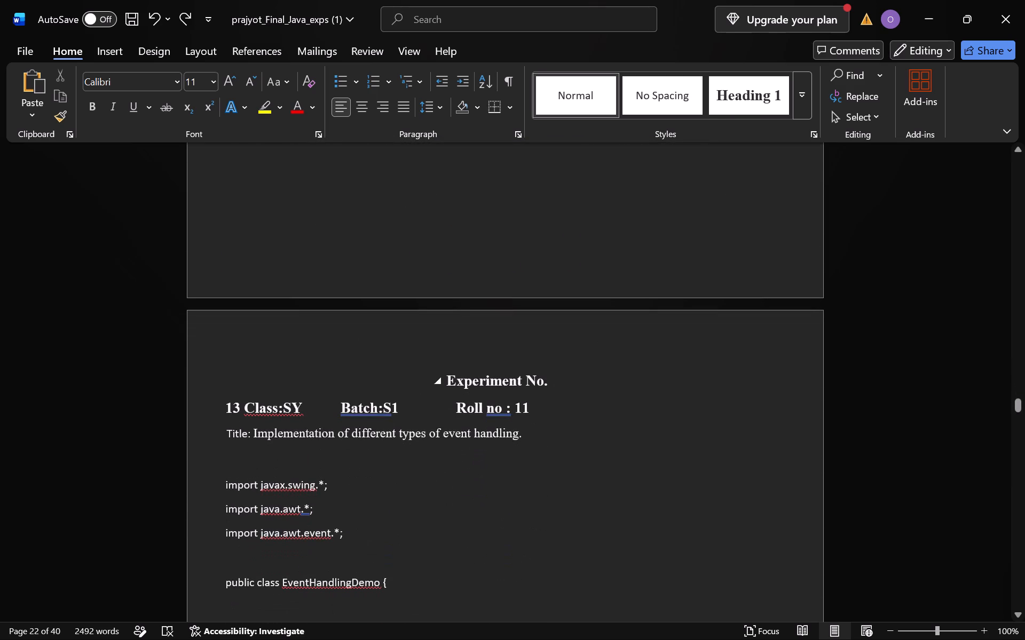
{"action": "scroll", "coordinate": [549, 350], "scroll_direction": "up", "scroll_amount": 2}
{"action": "scroll", "coordinate": [549, 350], "scroll_direction": "down", "scroll_amount": 1}
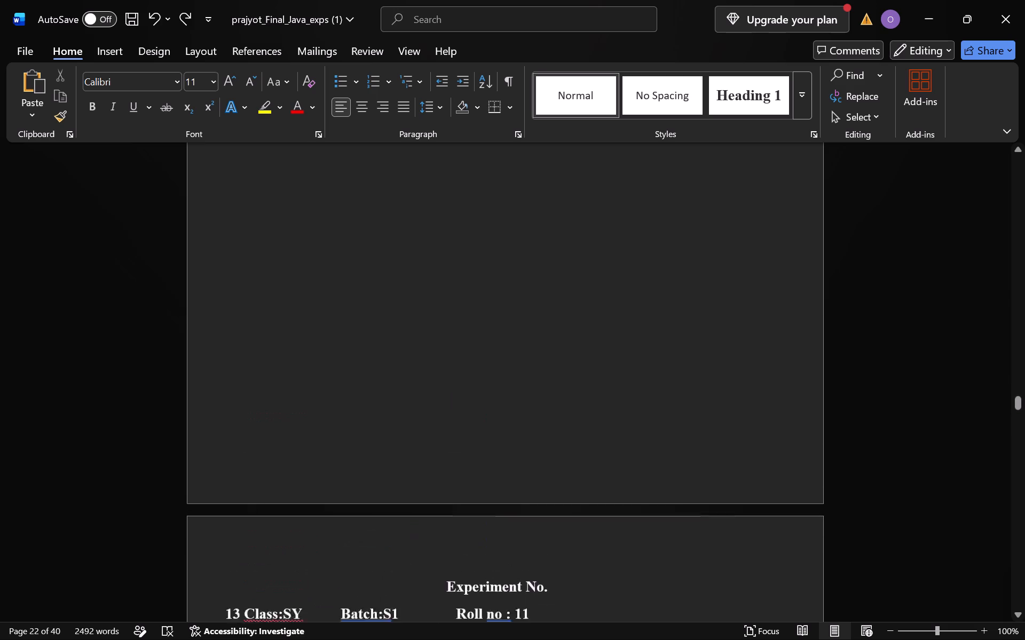
{"action": "scroll", "coordinate": [549, 350], "scroll_direction": "down", "scroll_amount": 1}
{"action": "scroll", "coordinate": [520, 275], "scroll_direction": "up", "scroll_amount": 2}
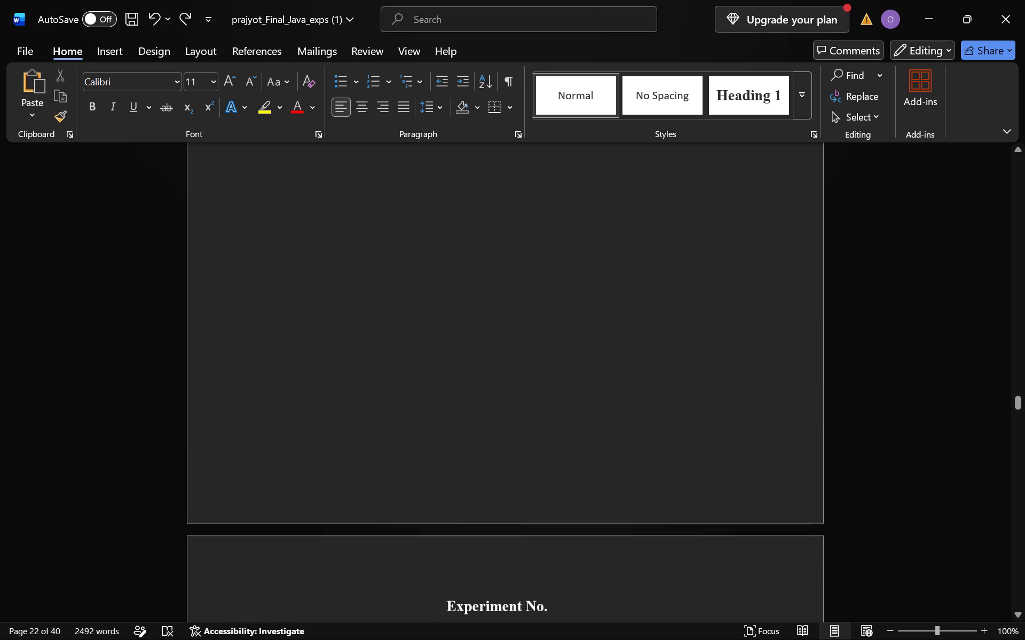
{"action": "left_click", "coordinate": [520, 275]}
{"action": "key", "text": "BackSpace"}
{"action": "key", "text": "Delete"}
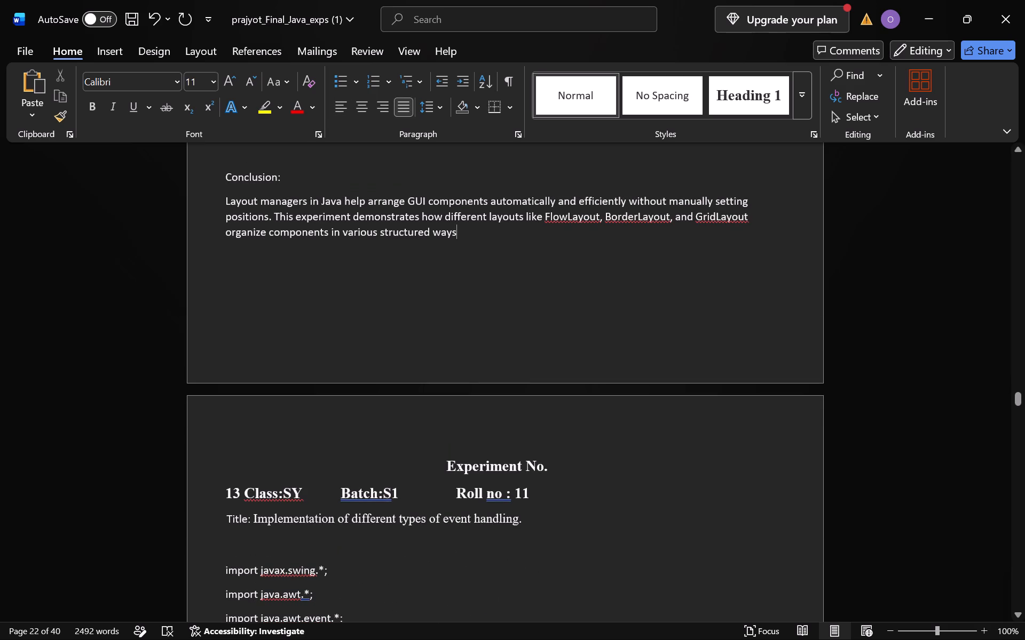
Remove the indent before the Experiment No. 13 heading and move its class, batch and roll number details onto their own line.
{"action": "left_click", "coordinate": [448, 461]}
{"action": "key", "text": "BackSpace"}
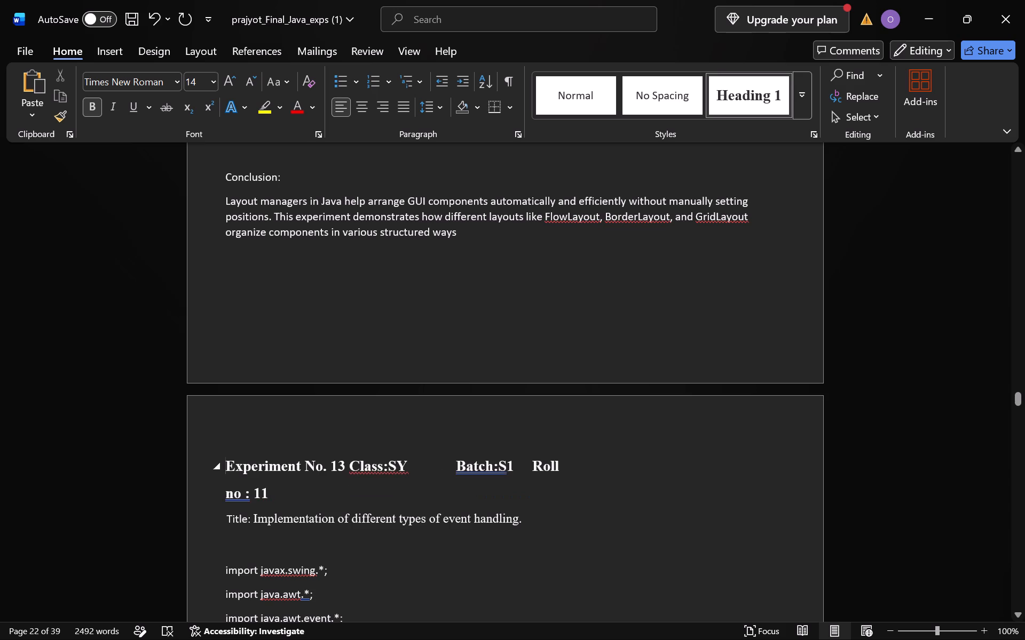
{"action": "left_click", "coordinate": [350, 468]}
{"action": "key", "text": "Return"}
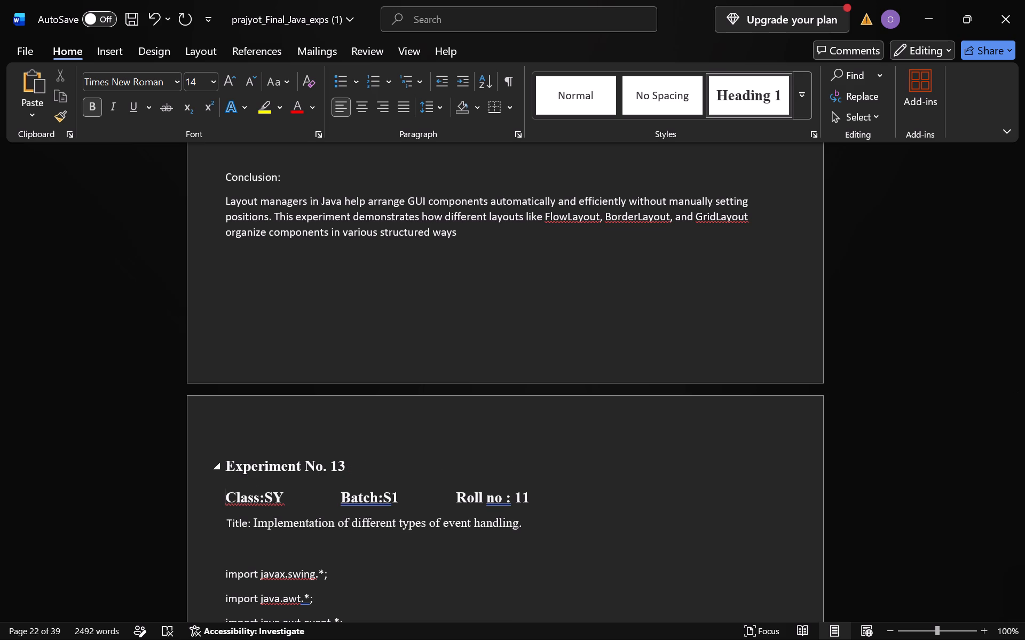
Change the class in Experiment No. 13's details line to "SY - B", with a space after the colon.
{"action": "left_click", "coordinate": [290, 498]}
{"action": "key", "text": "Left"}
{"action": "key", "text": "Left"}
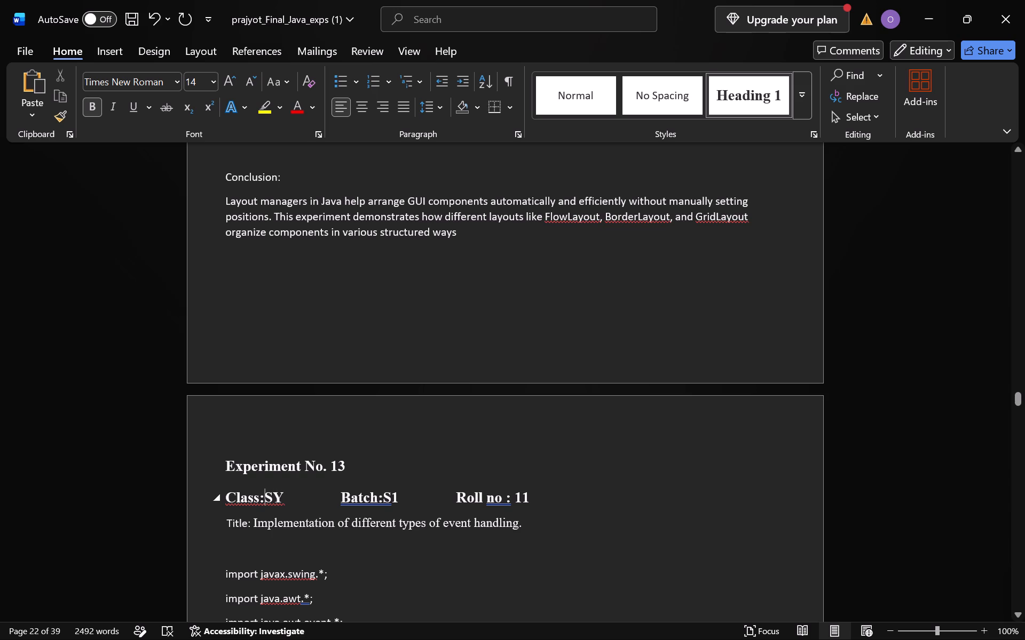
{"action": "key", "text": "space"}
{"action": "left_click", "coordinate": [303, 499]}
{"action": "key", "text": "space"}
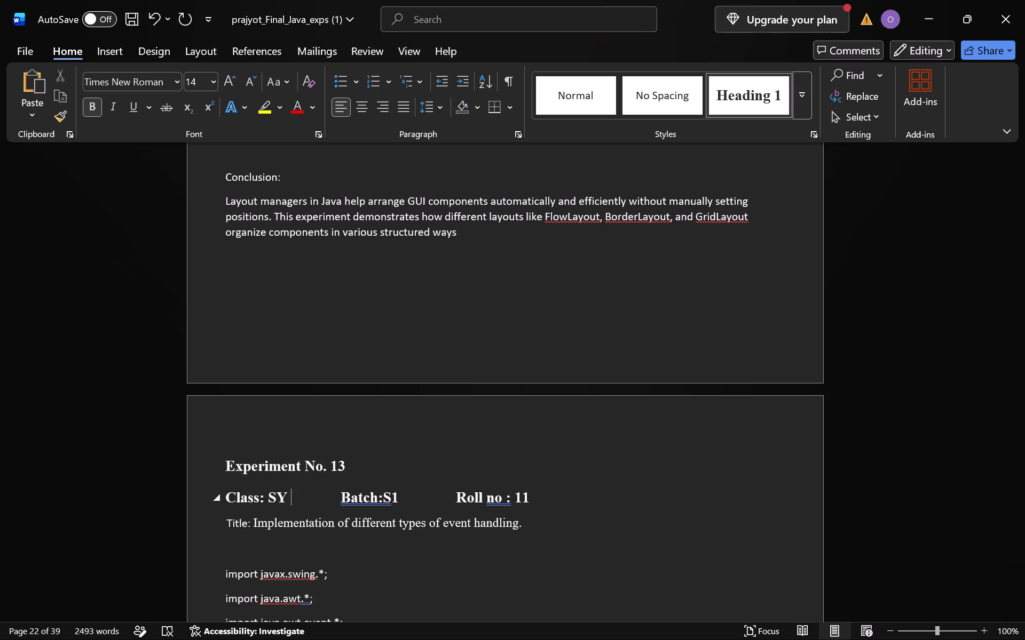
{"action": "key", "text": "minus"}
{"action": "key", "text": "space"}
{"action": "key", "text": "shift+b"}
Change Experiment No. 13's batch to S2 and its roll number to 45.
{"action": "left_click", "coordinate": [413, 502]}
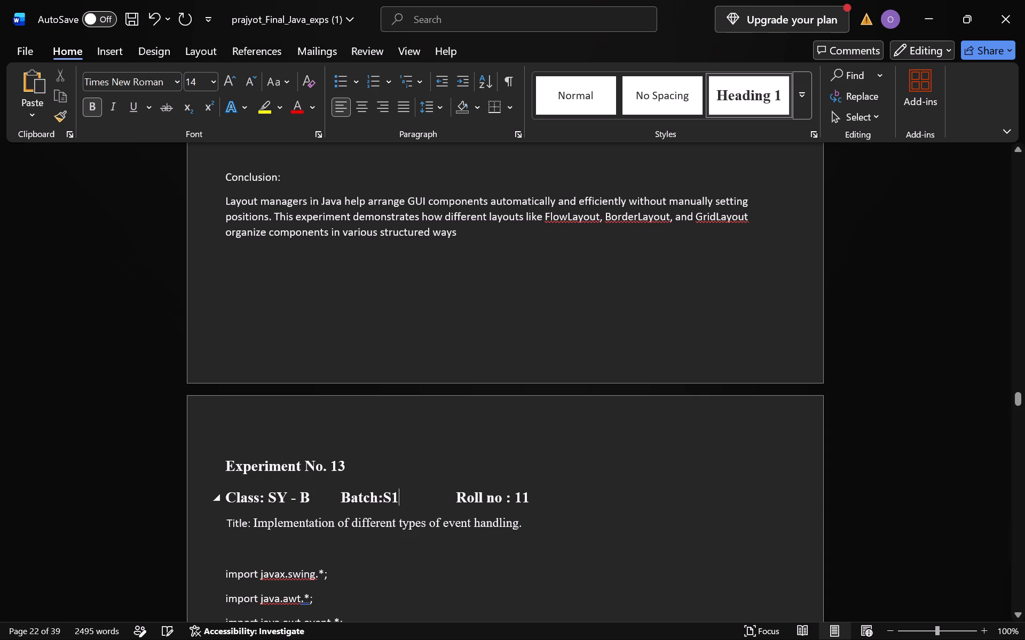
{"action": "key", "text": "BackSpace"}
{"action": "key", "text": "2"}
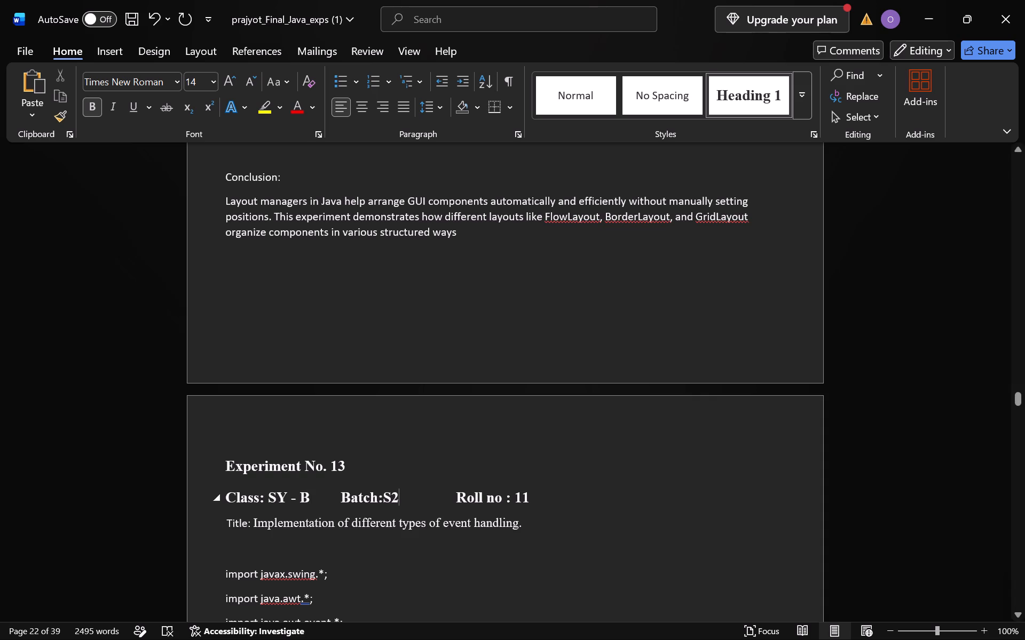
{"action": "left_click", "coordinate": [541, 497]}
{"action": "key", "text": "BackSpace"}
{"action": "key", "text": "BackSpace"}
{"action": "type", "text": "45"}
Place the text cursor at the start of the Experiment No. 13 heading.
{"action": "left_click", "coordinate": [227, 466]}
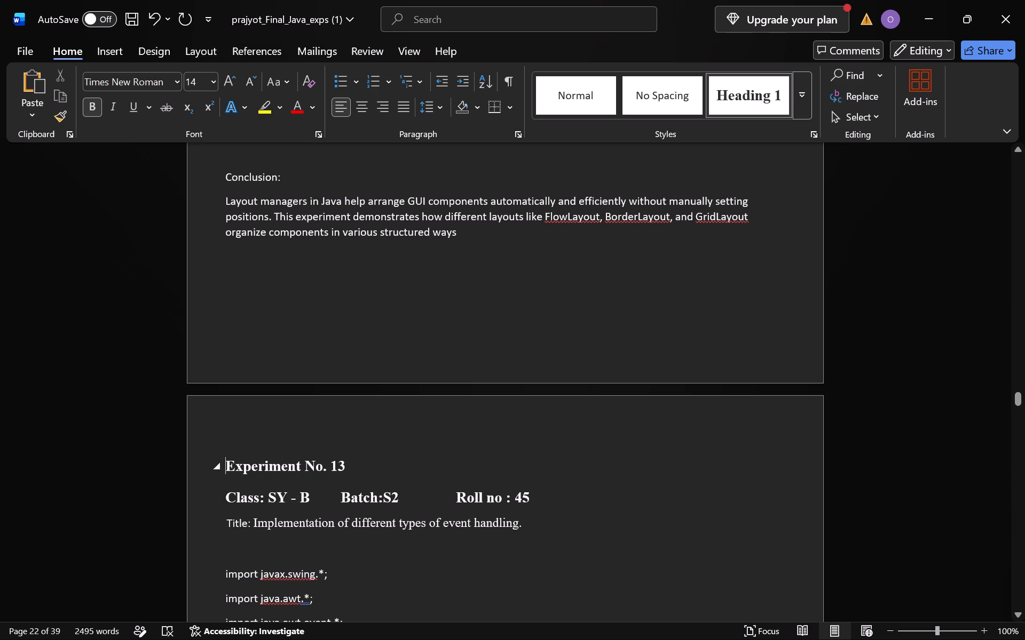
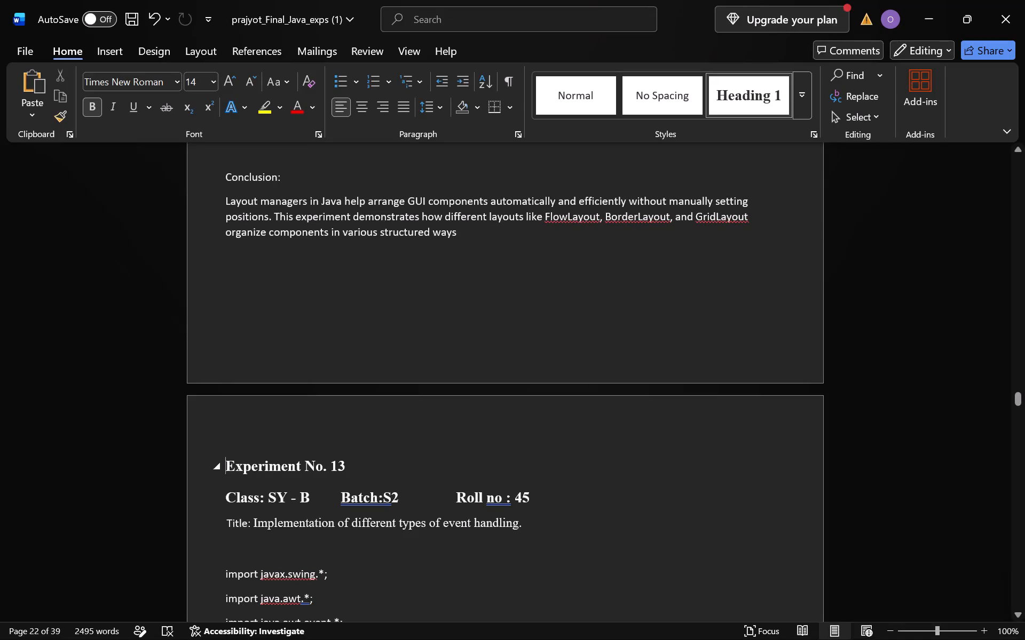
Add a separate line reading "Name : " followed by the student's full name above the Experiment No. 13 heading.
{"action": "key", "text": "Up"}
{"action": "key", "text": "Down"}
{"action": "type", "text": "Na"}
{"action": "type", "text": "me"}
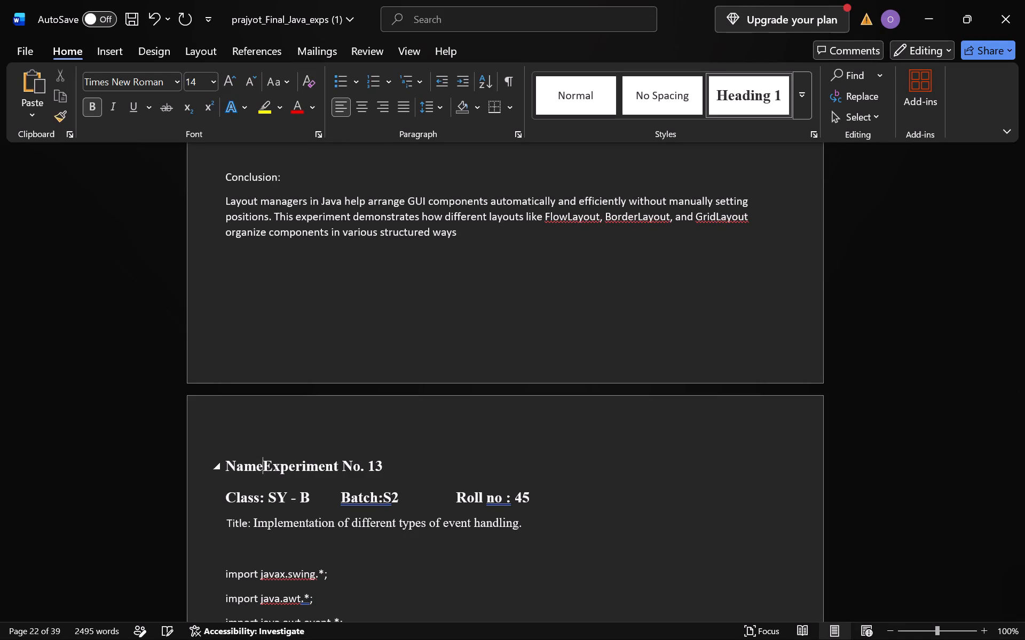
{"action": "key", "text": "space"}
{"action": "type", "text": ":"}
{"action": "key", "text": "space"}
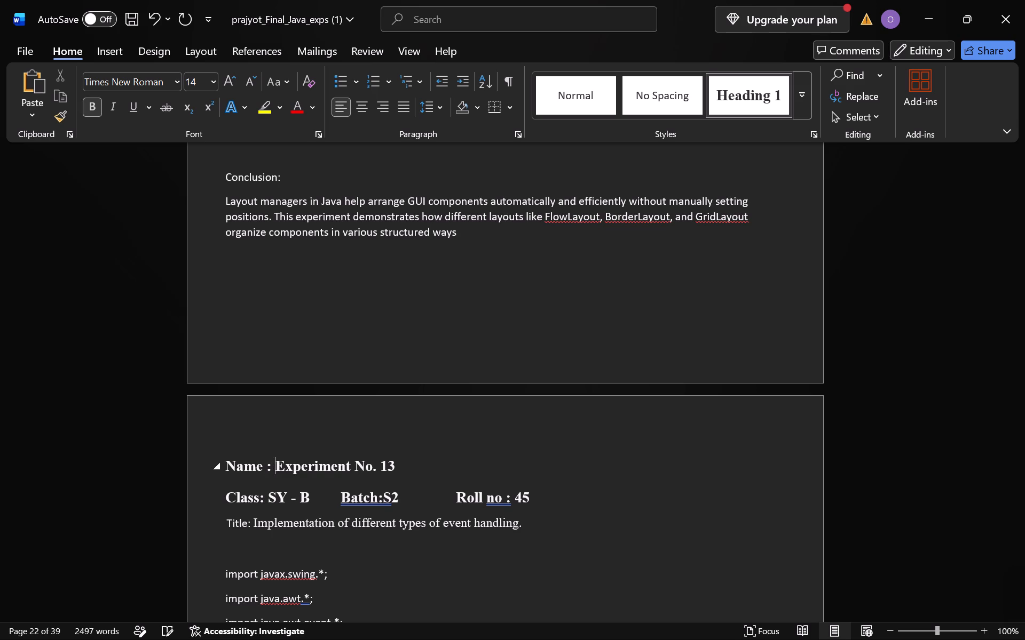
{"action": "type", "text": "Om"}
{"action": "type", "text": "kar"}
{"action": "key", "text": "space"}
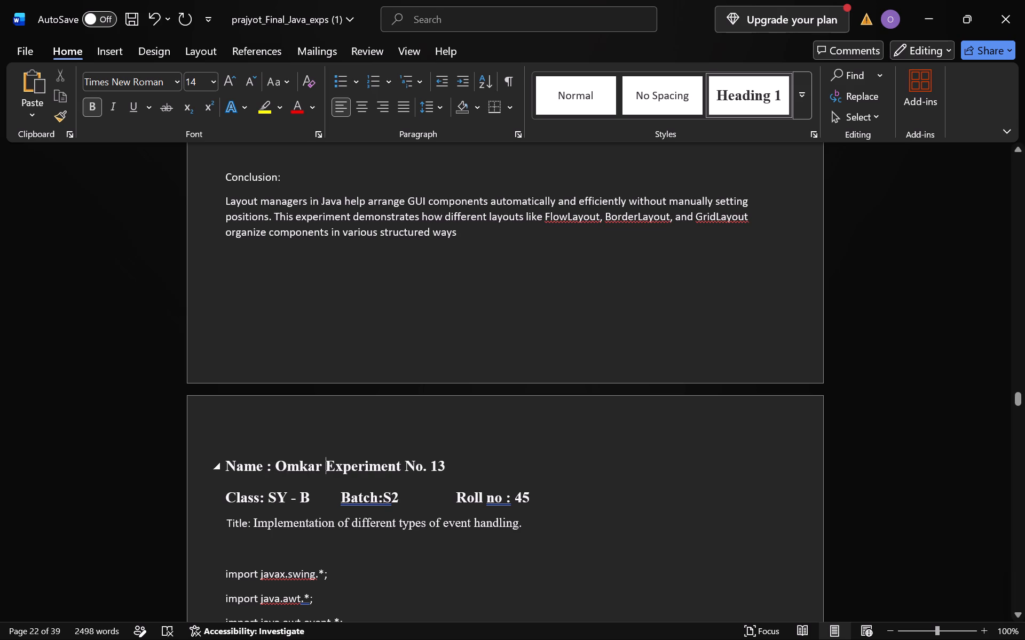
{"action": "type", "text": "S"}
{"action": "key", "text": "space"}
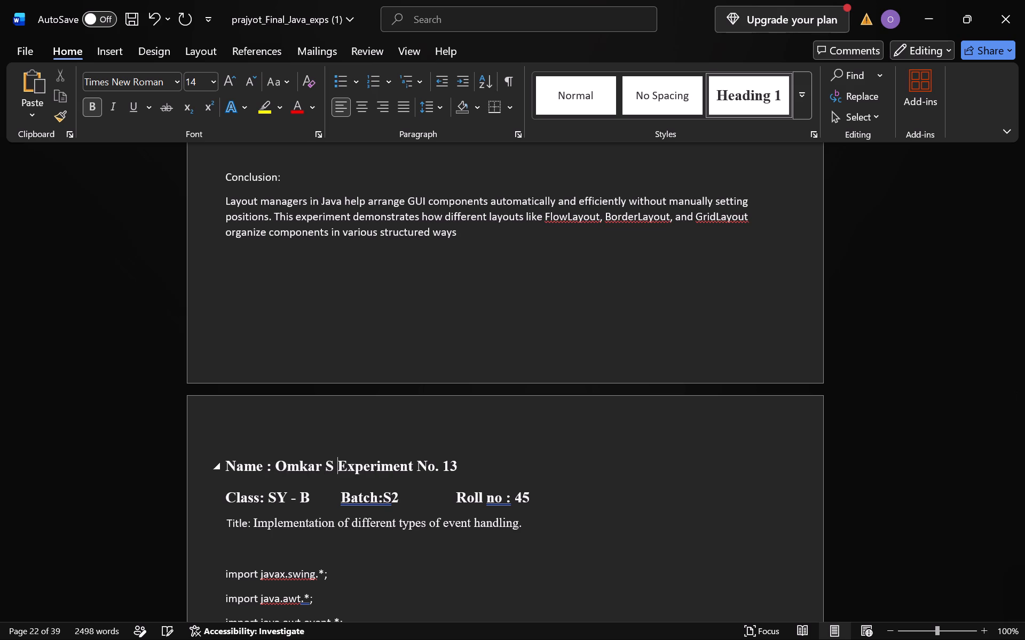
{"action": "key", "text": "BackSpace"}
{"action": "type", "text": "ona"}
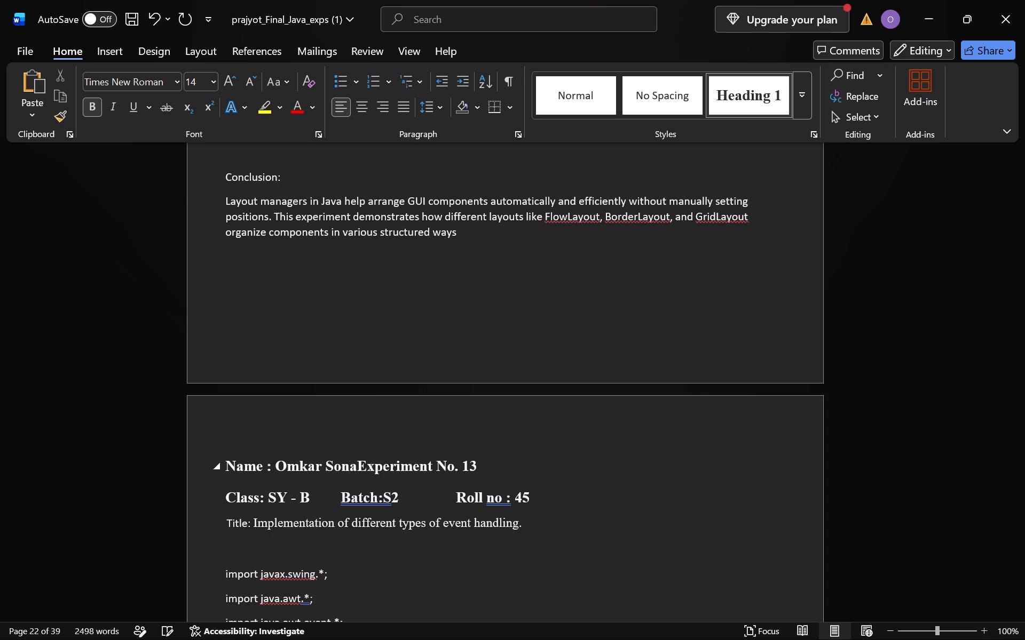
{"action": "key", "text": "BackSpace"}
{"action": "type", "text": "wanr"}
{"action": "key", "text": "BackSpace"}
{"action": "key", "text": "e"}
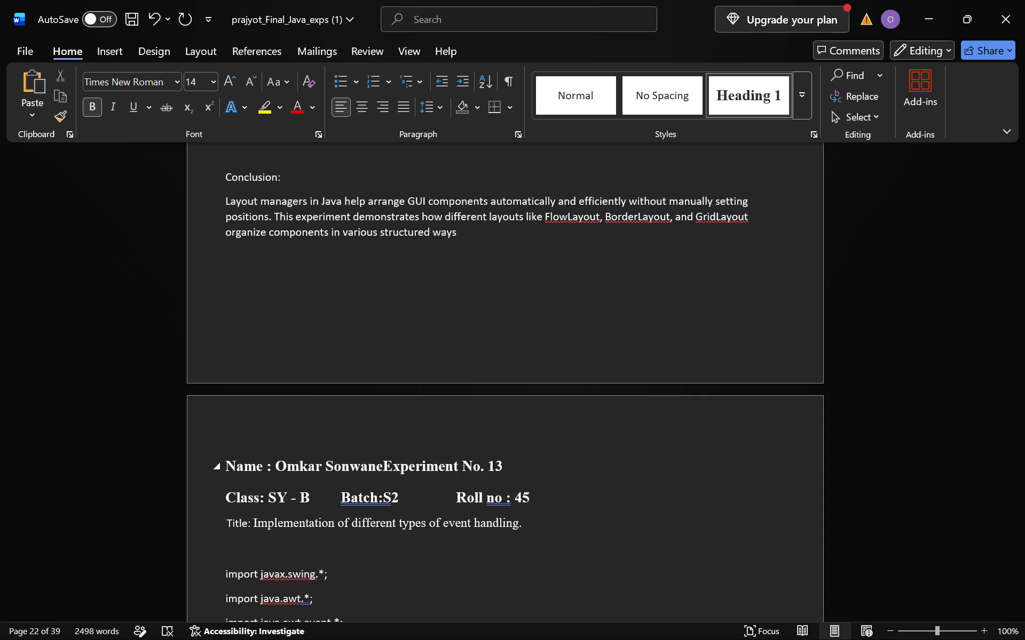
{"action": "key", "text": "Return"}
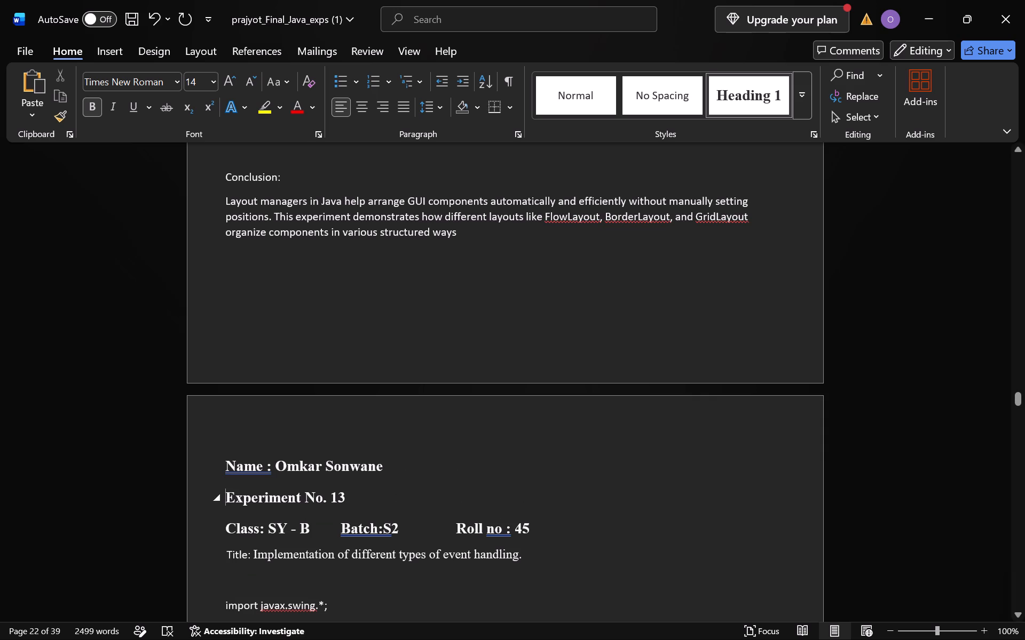
Center the Experiment No. 13 heading.
{"action": "left_click_drag", "start_coordinate": [226, 494], "coordinate": [364, 500]}
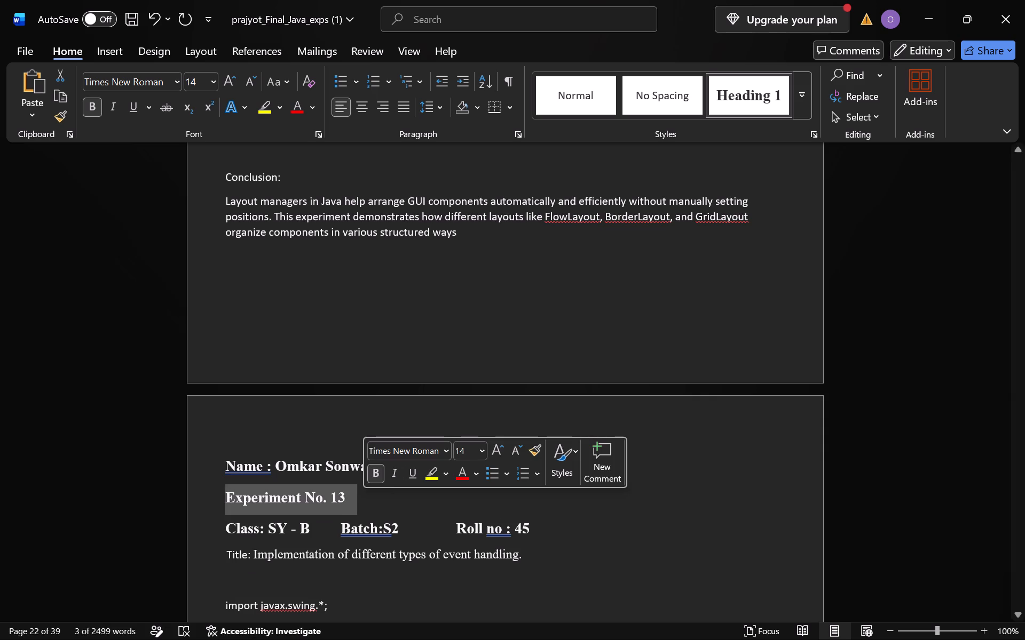
{"action": "left_click", "coordinate": [365, 108]}
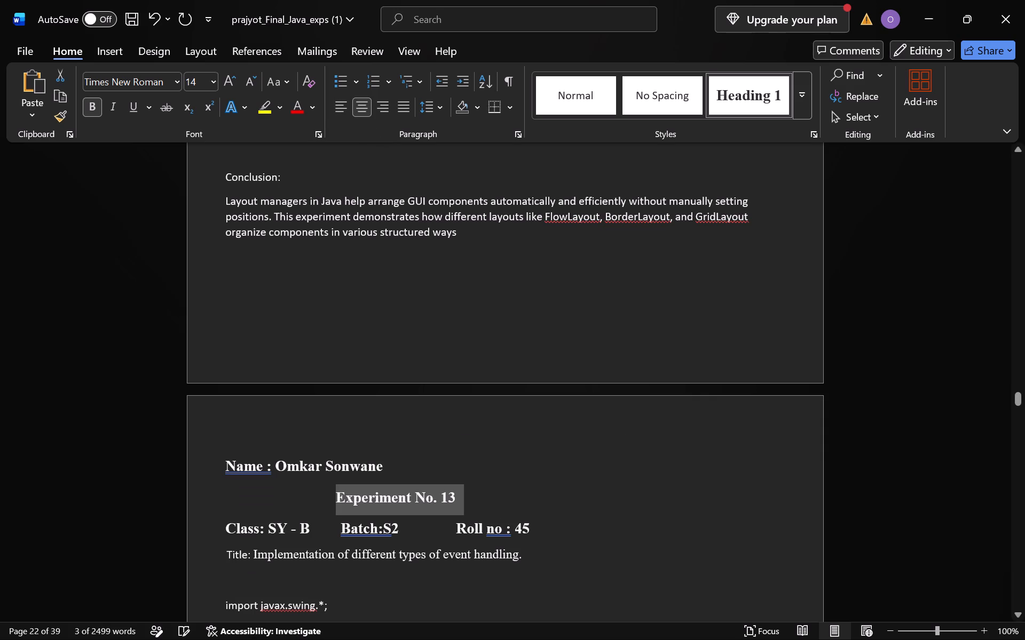
Remove the bold from Experiment No. 13's name line and set its font size to 11.
{"action": "left_click", "coordinate": [451, 464]}
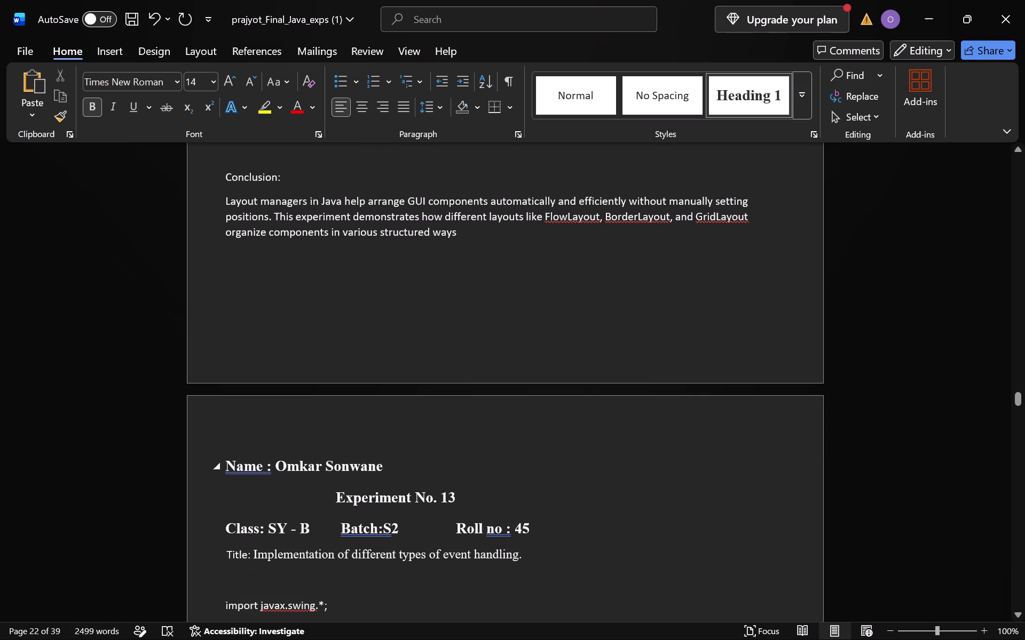
{"action": "left_click_drag", "start_coordinate": [225, 465], "coordinate": [390, 475]}
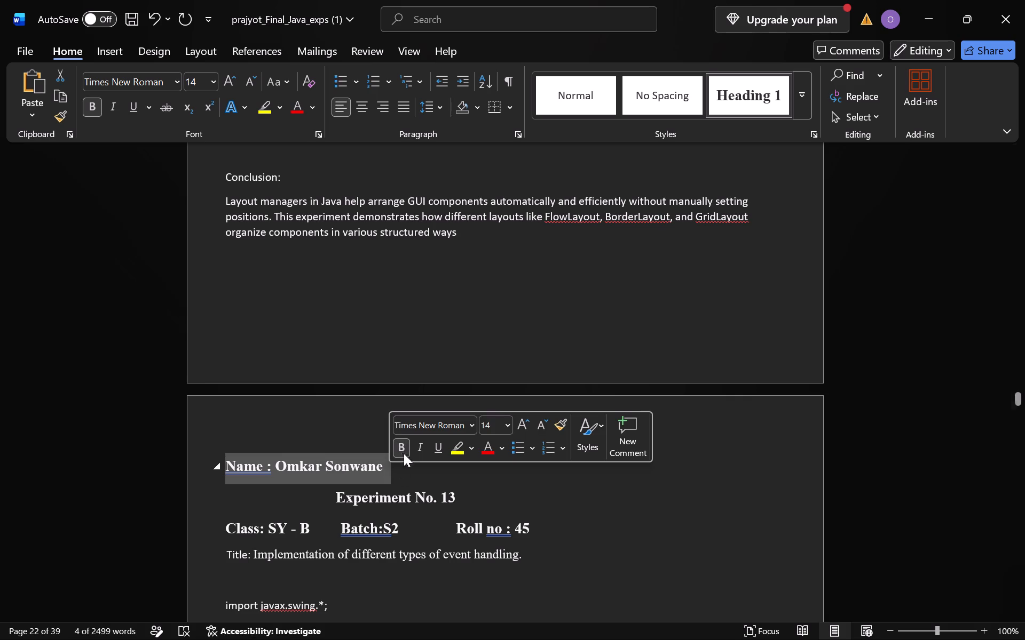
{"action": "left_click", "coordinate": [405, 445]}
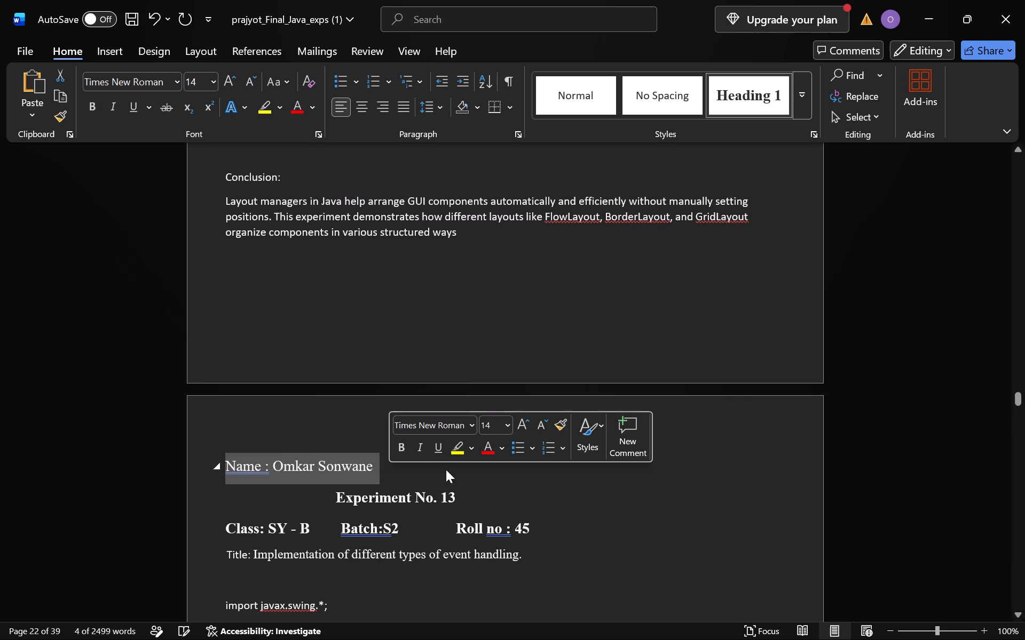
{"action": "left_click", "coordinate": [505, 430]}
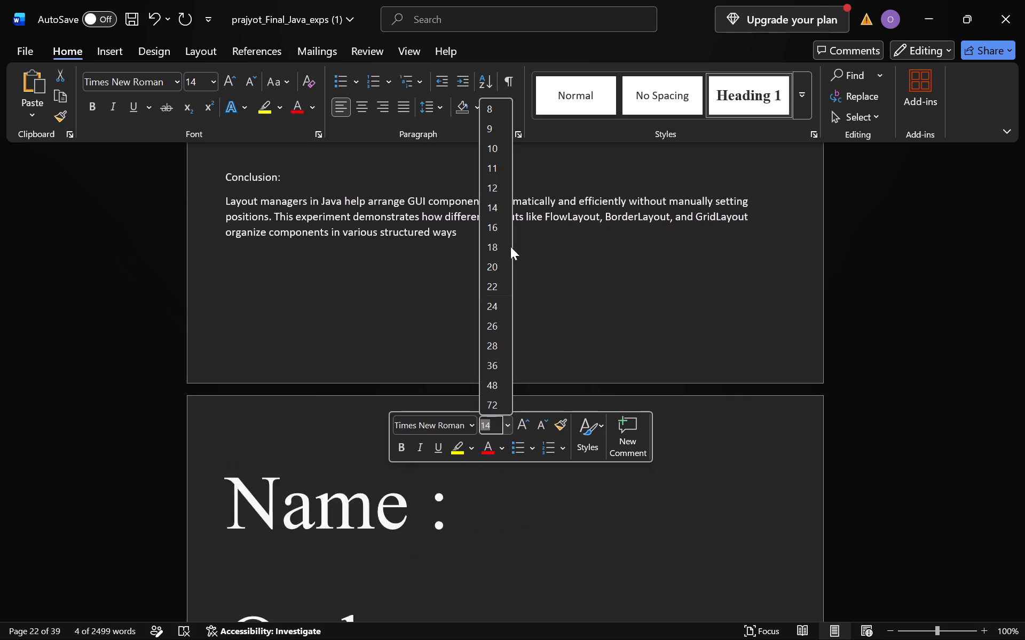
{"action": "left_click", "coordinate": [503, 171]}
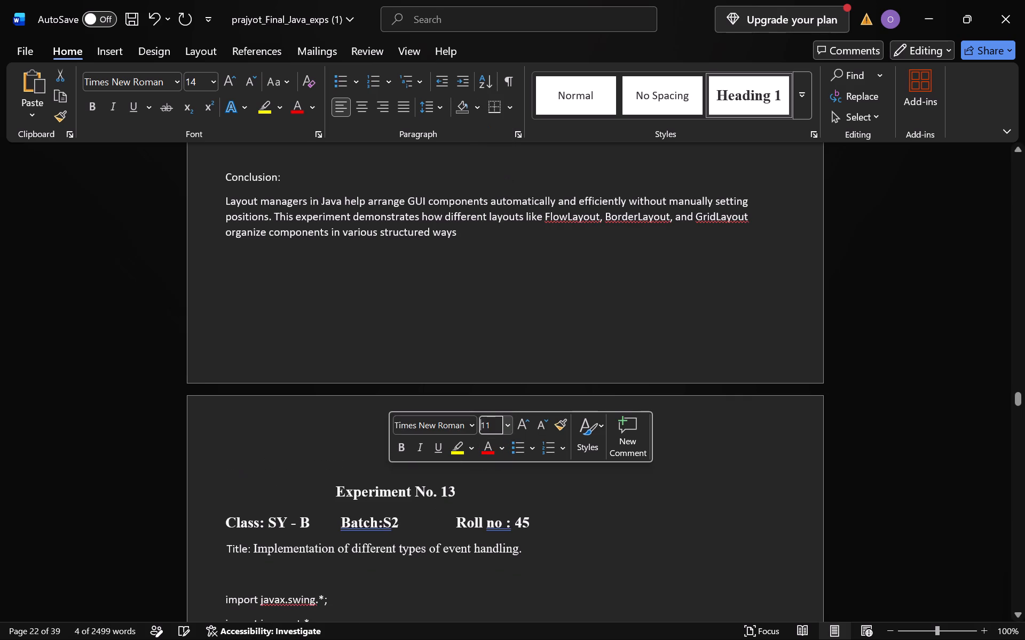
{"action": "left_click", "coordinate": [404, 381]}
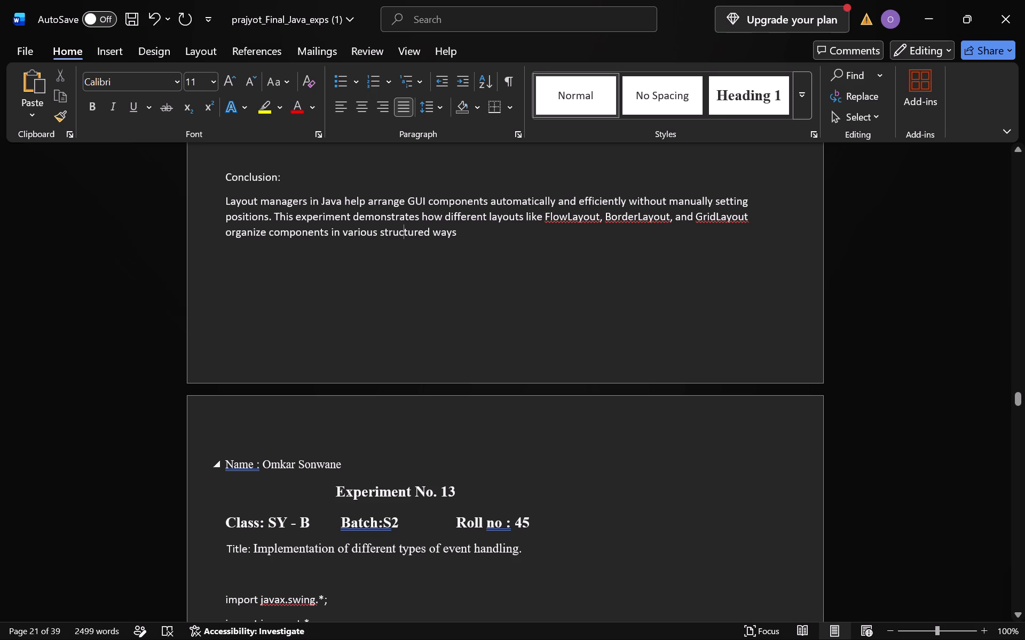
Delete the misplaced "14" in front of the class in the details line of the following experiment.
{"action": "scroll", "coordinate": [548, 470], "scroll_direction": "down", "scroll_amount": 3}
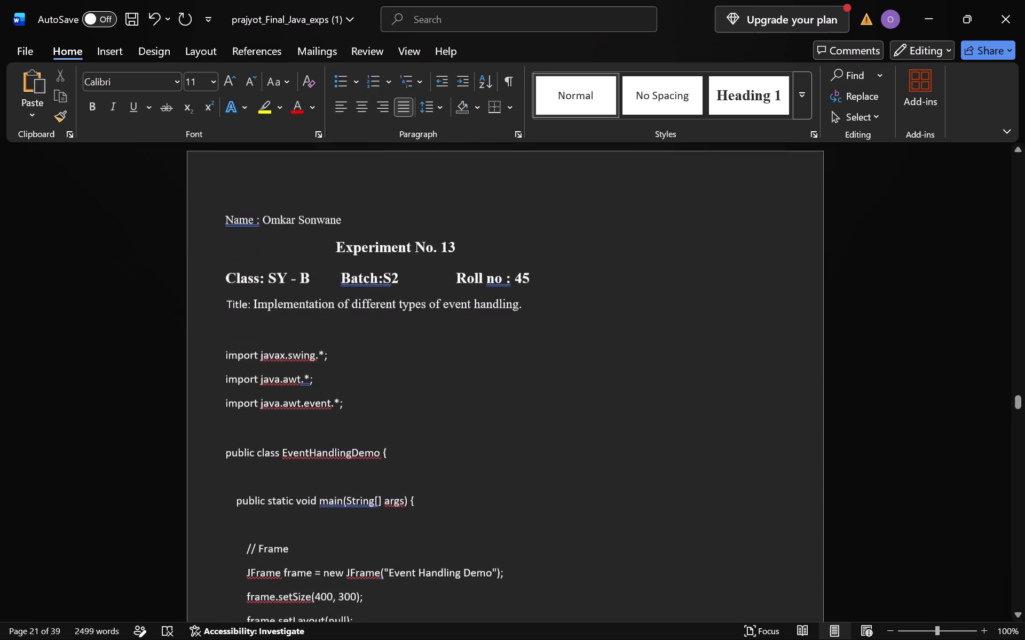
{"action": "scroll", "coordinate": [548, 470], "scroll_direction": "down", "scroll_amount": 4}
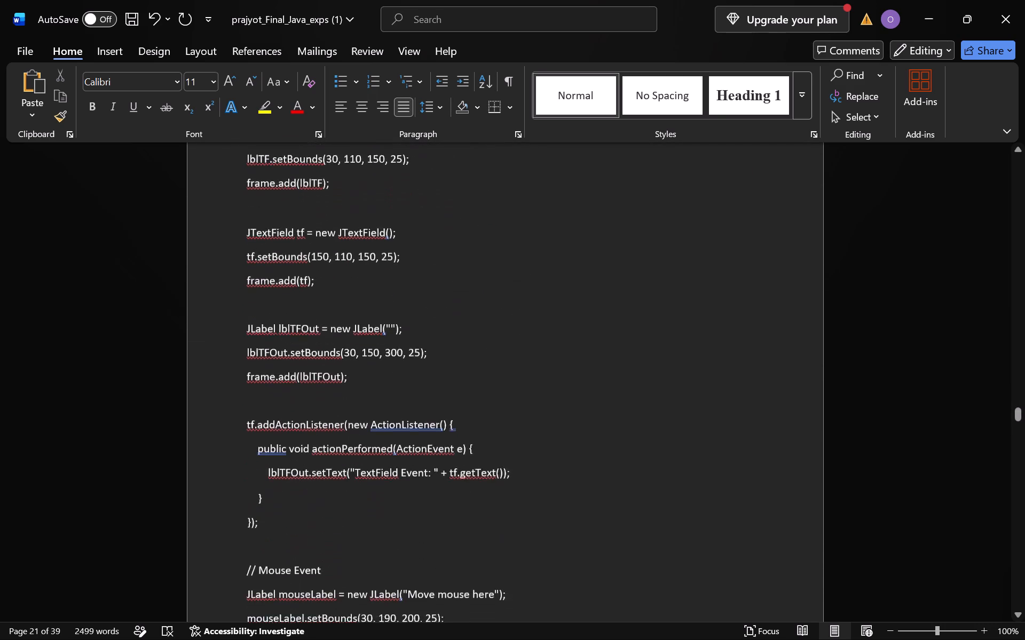
{"action": "scroll", "coordinate": [548, 470], "scroll_direction": "down", "scroll_amount": 3}
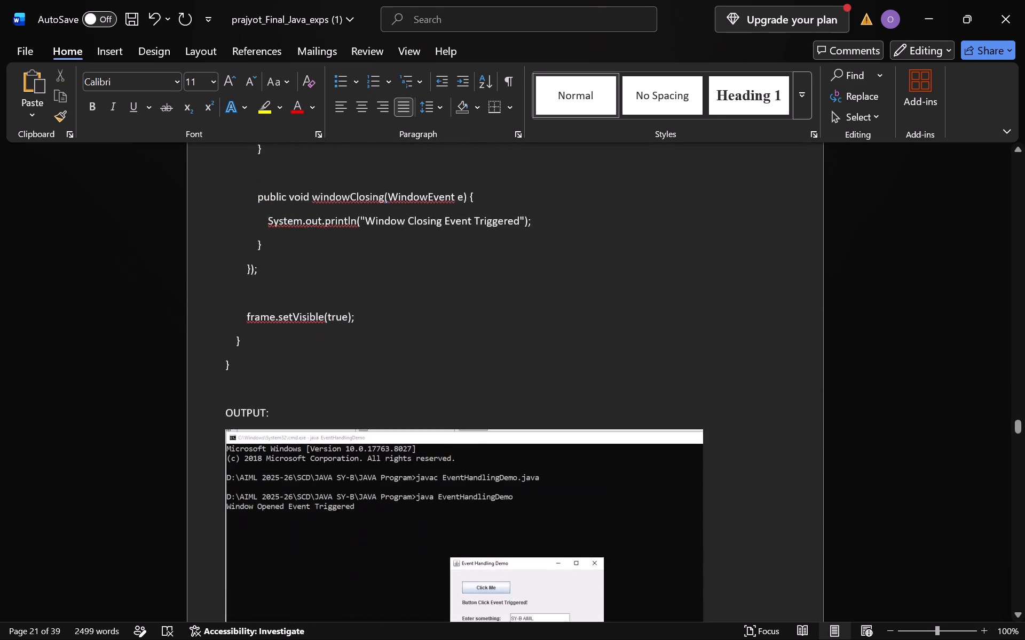
{"action": "scroll", "coordinate": [548, 470], "scroll_direction": "down", "scroll_amount": 3}
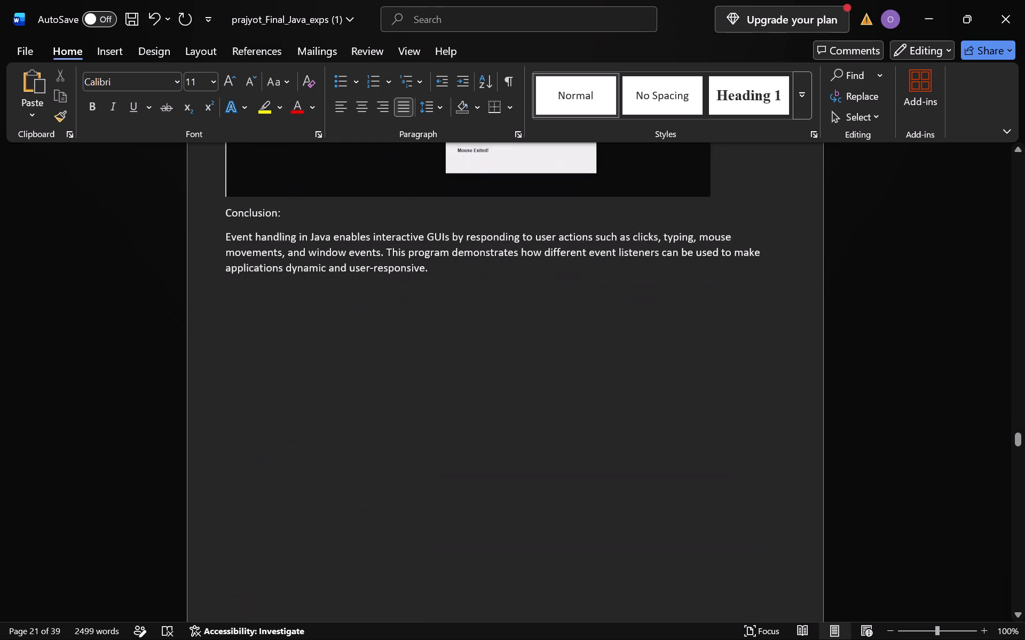
{"action": "scroll", "coordinate": [548, 470], "scroll_direction": "down", "scroll_amount": 3}
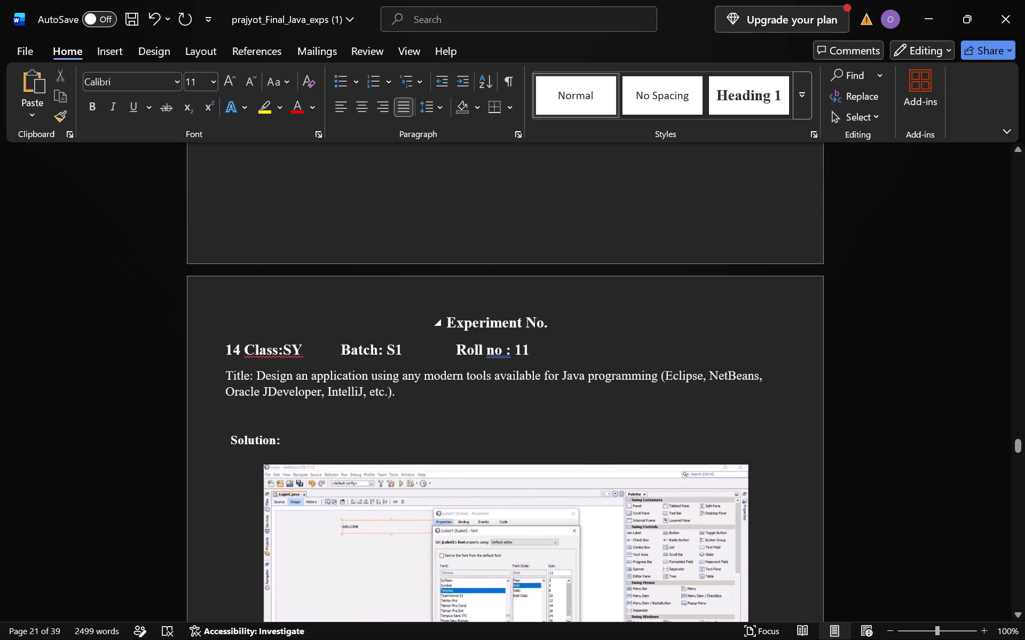
{"action": "left_click", "coordinate": [239, 350]}
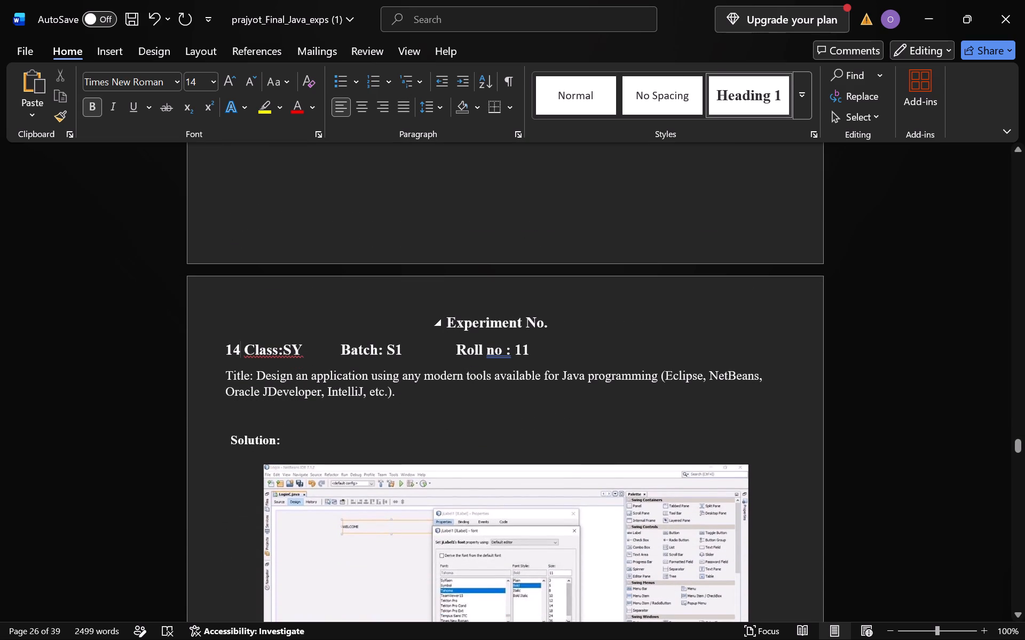
{"action": "key", "text": "BackSpace"}
{"action": "key", "text": "BackSpace"}
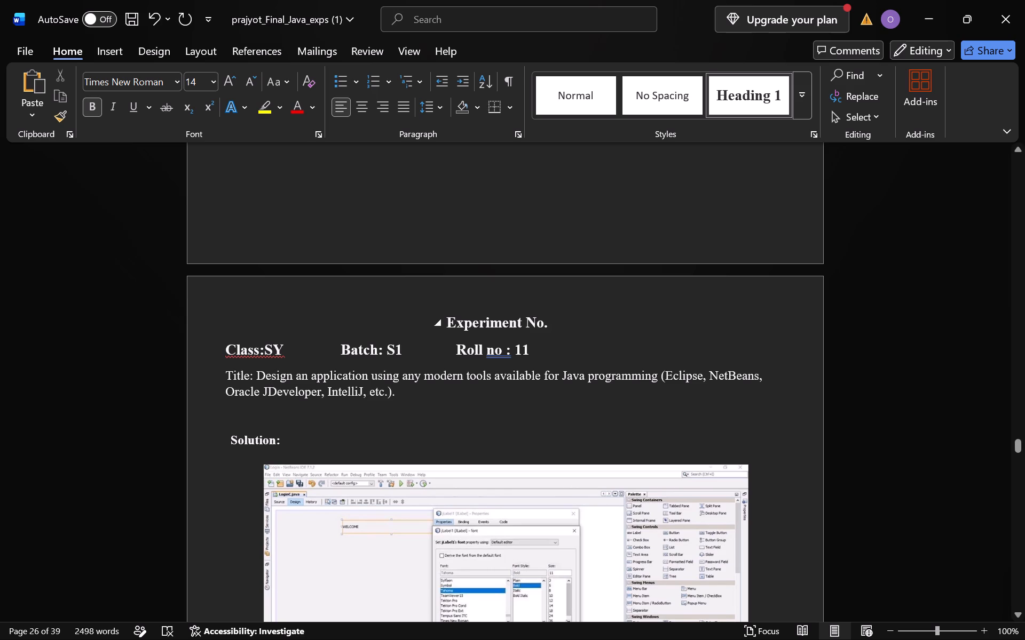
Insert an empty line above the unnumbered "Experiment No." heading and remove that new line's indent.
{"action": "left_click", "coordinate": [428, 320]}
{"action": "key", "text": "Return"}
{"action": "key", "text": "Up"}
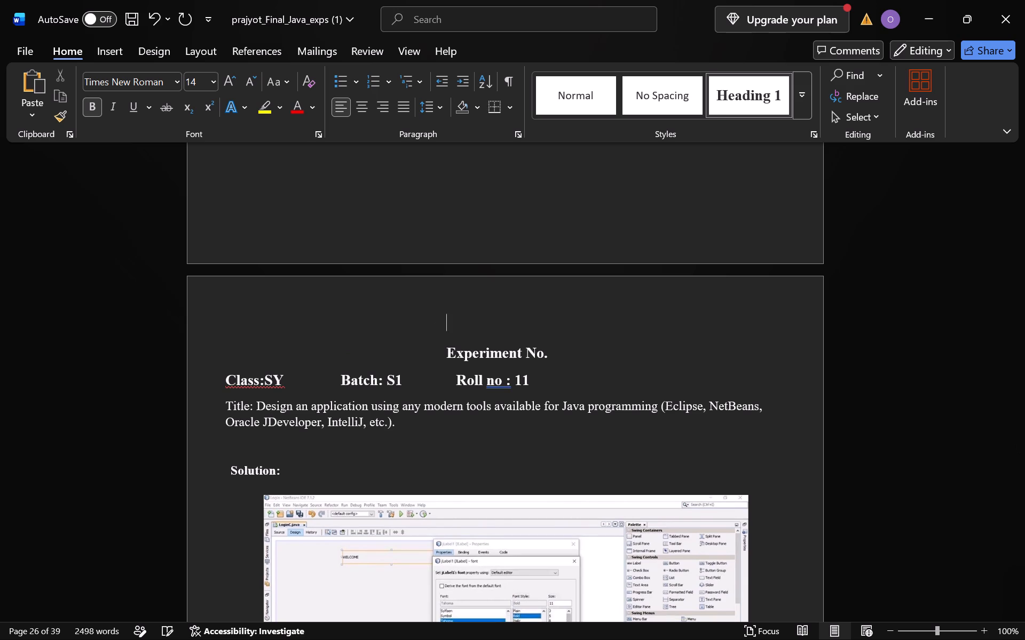
{"action": "key", "text": "BackSpace"}
Enter "Name : " followed by the student's full name on the empty line above the "Experiment No." heading.
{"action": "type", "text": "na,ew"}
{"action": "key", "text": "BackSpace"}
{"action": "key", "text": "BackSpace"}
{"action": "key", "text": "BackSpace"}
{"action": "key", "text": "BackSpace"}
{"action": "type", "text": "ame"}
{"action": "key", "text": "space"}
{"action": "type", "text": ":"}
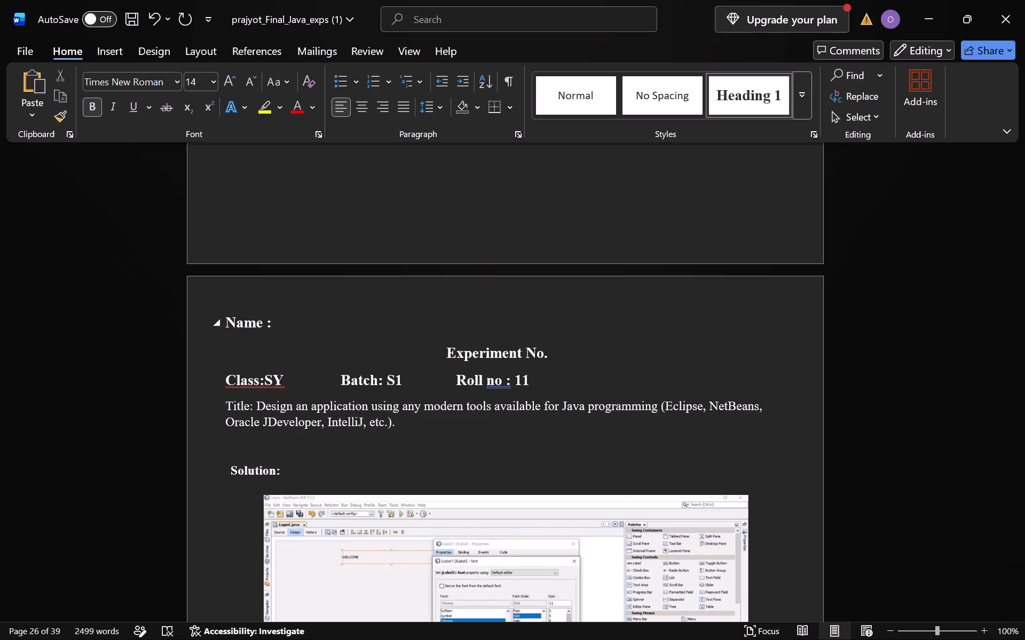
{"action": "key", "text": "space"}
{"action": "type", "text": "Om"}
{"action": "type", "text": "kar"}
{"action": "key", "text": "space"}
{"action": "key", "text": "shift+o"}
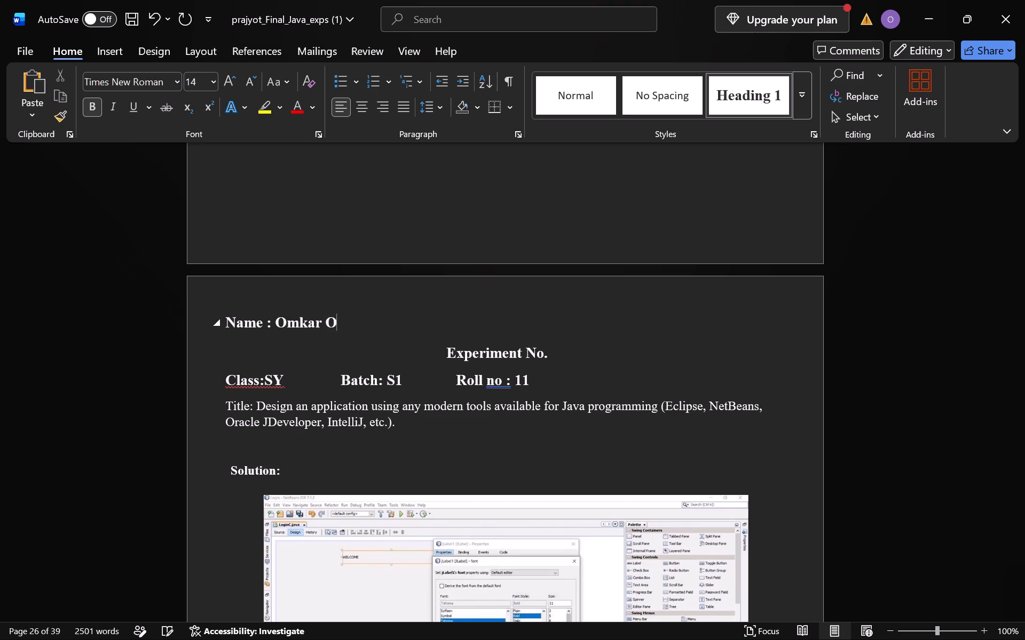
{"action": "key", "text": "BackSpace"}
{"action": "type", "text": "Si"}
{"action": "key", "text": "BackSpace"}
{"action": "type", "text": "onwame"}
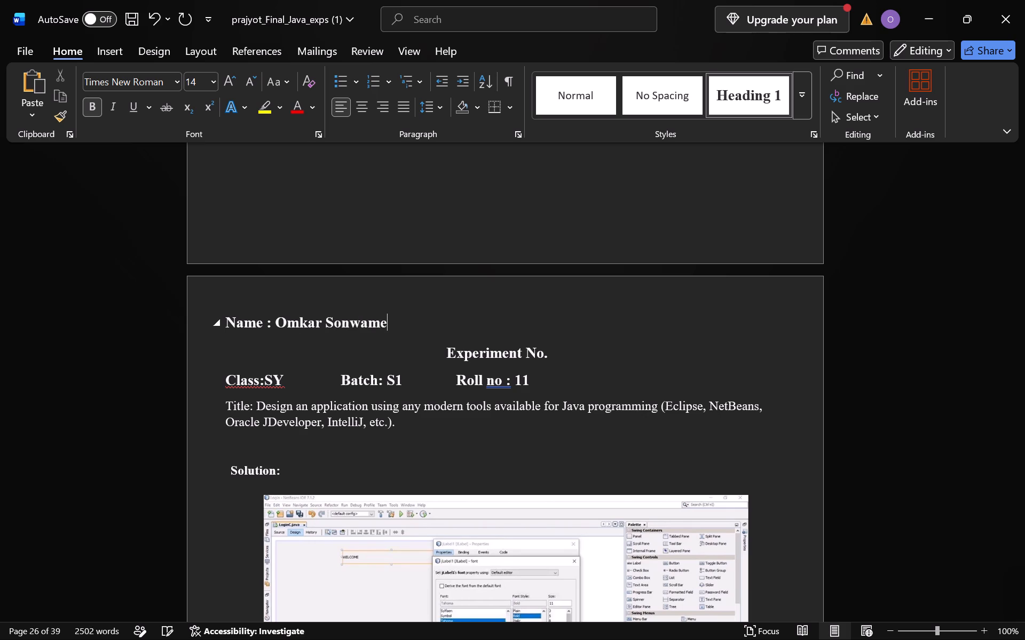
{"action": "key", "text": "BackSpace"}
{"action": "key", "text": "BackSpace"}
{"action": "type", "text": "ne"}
Add the number 14 to the unnumbered "Experiment No." heading.
{"action": "left_click", "coordinate": [561, 356]}
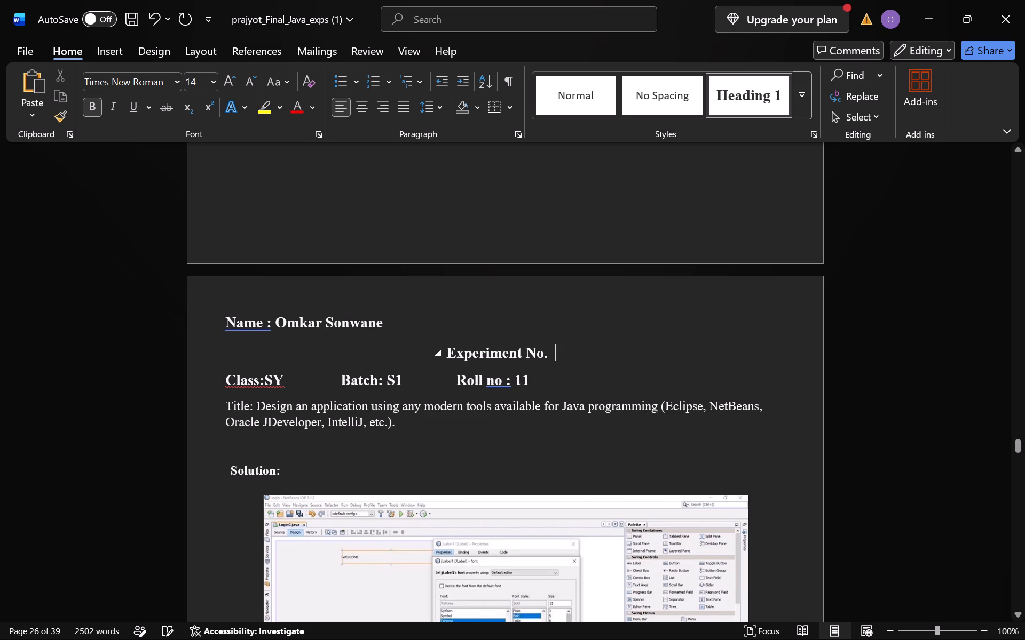
{"action": "key", "text": "Left"}
{"action": "key", "text": "Left"}
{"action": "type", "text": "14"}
Remove the bold from Experiment No. 14's name line and set its font size to 11.
{"action": "left_click_drag", "start_coordinate": [225, 320], "coordinate": [385, 323]}
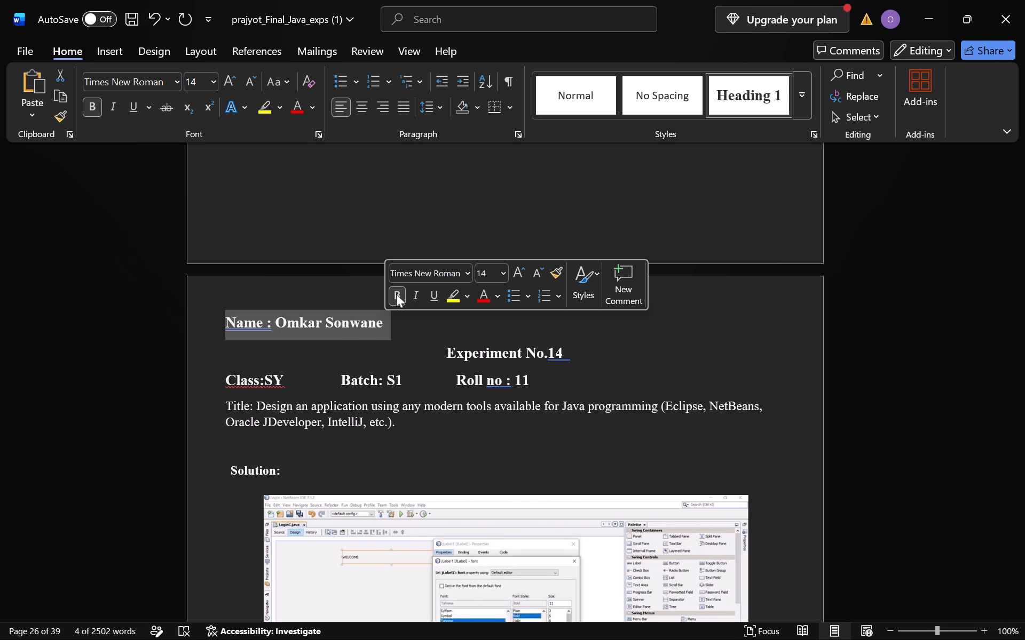
{"action": "left_click", "coordinate": [396, 294]}
{"action": "left_click", "coordinate": [499, 276]}
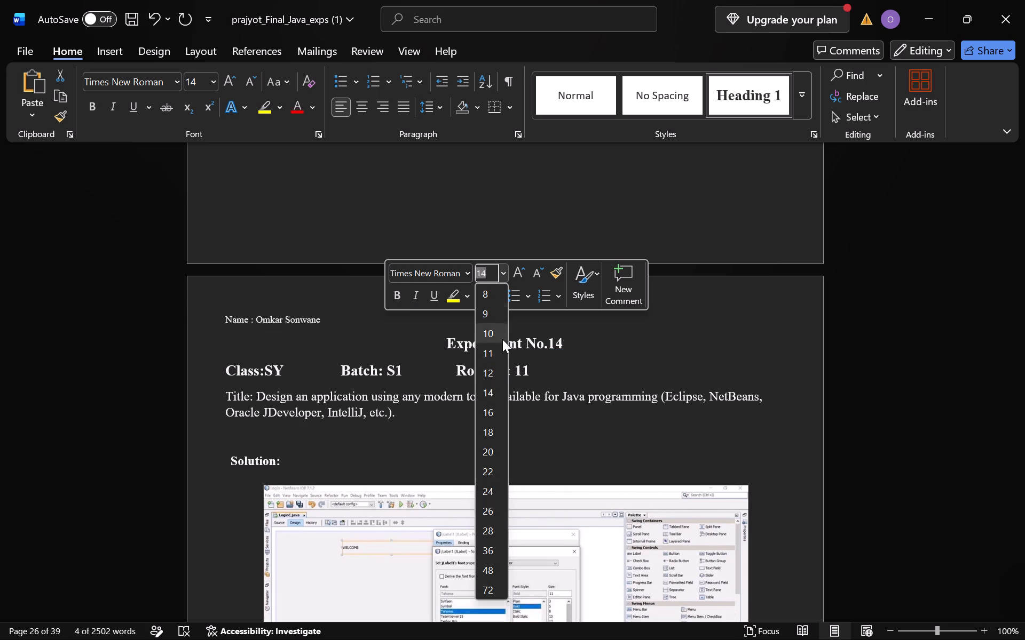
{"action": "left_click", "coordinate": [498, 355]}
Change Experiment No. 14's class entry to read "Class: SY-B", with a space after the colon.
{"action": "left_click_drag", "start_coordinate": [391, 349], "coordinate": [290, 370]}
{"action": "left_click", "coordinate": [290, 370]}
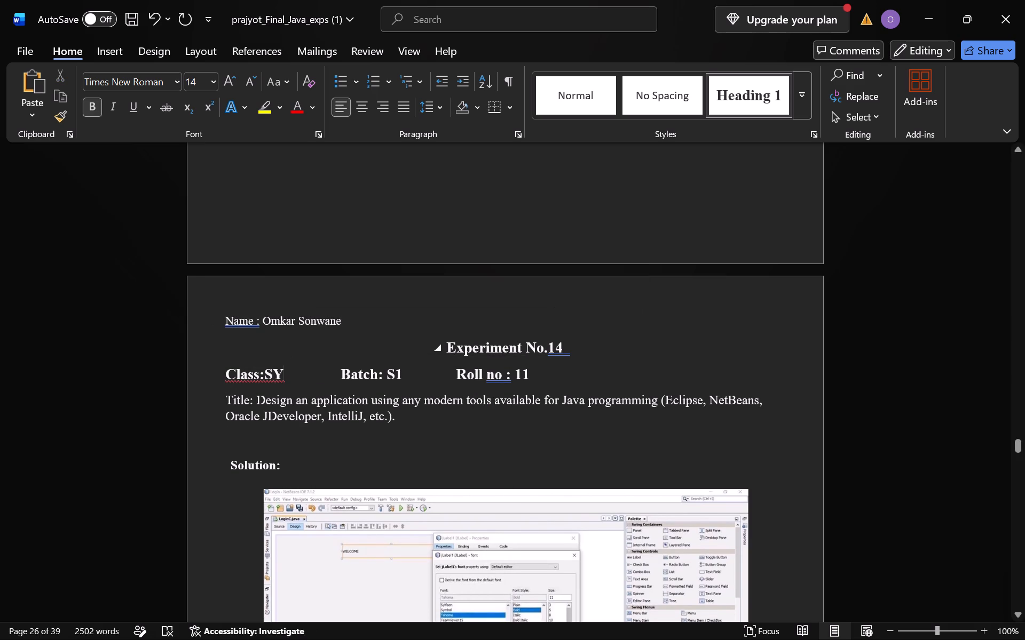
{"action": "key", "text": "ctrl+Left"}
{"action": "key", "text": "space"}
{"action": "key", "text": "ctrl+Right"}
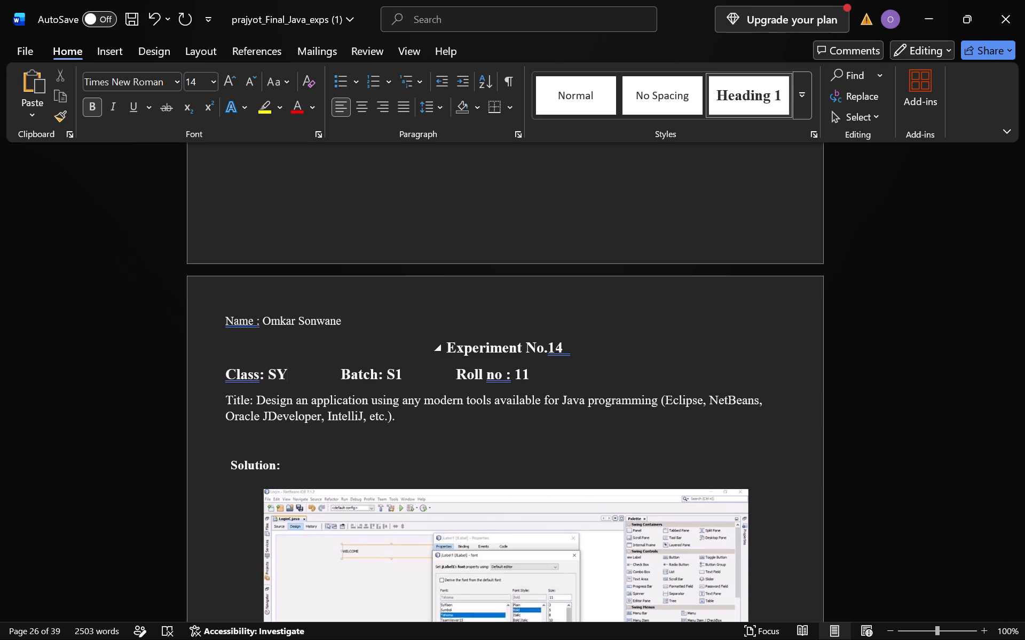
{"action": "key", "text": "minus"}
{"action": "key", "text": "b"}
{"action": "key", "text": "Delete"}
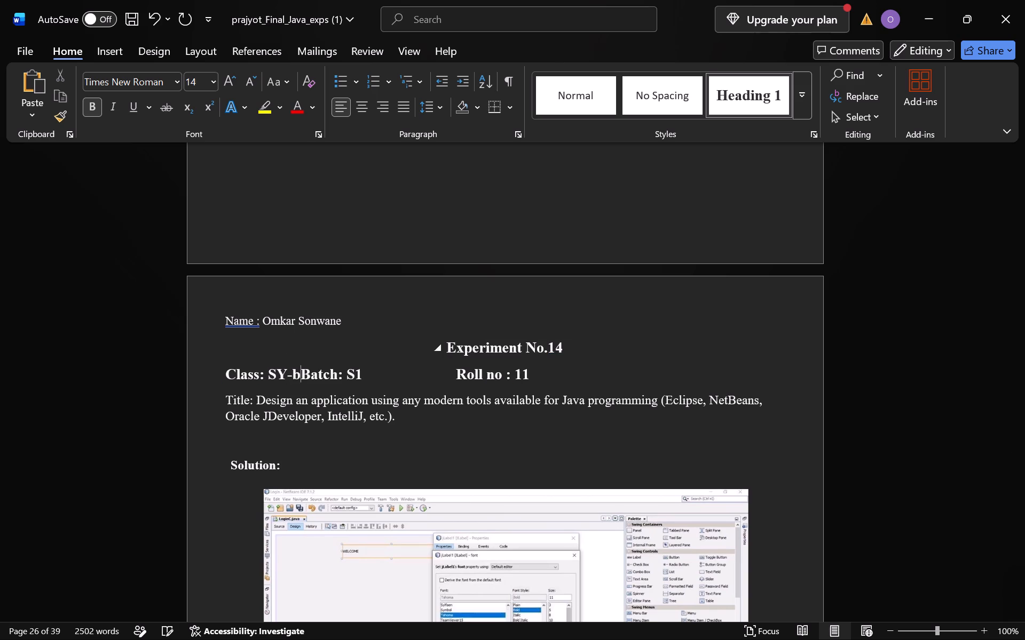
{"action": "key", "text": "ctrl+z"}
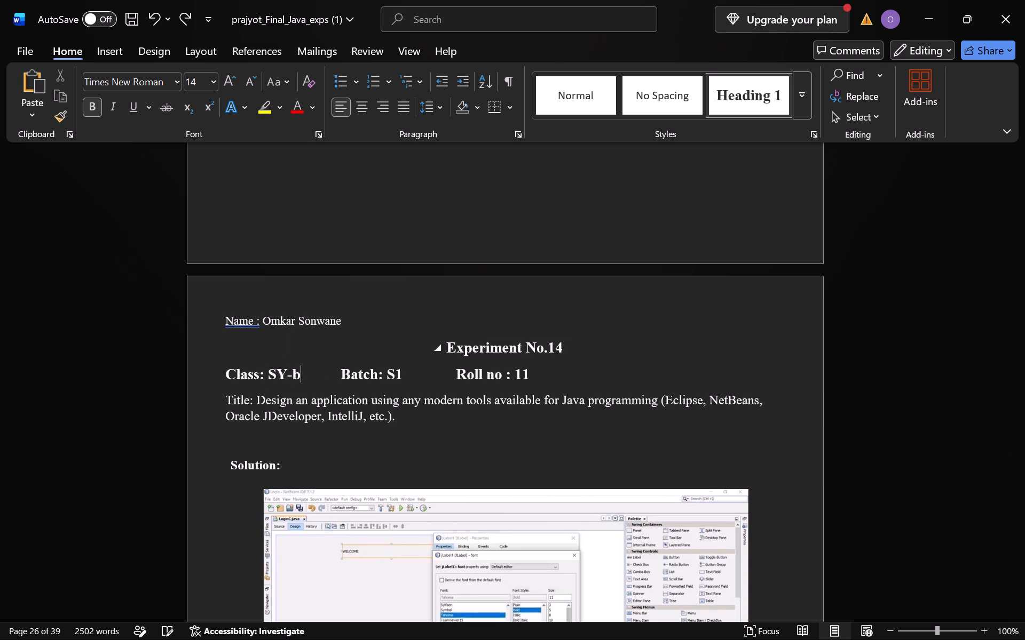
{"action": "key", "text": "BackSpace"}
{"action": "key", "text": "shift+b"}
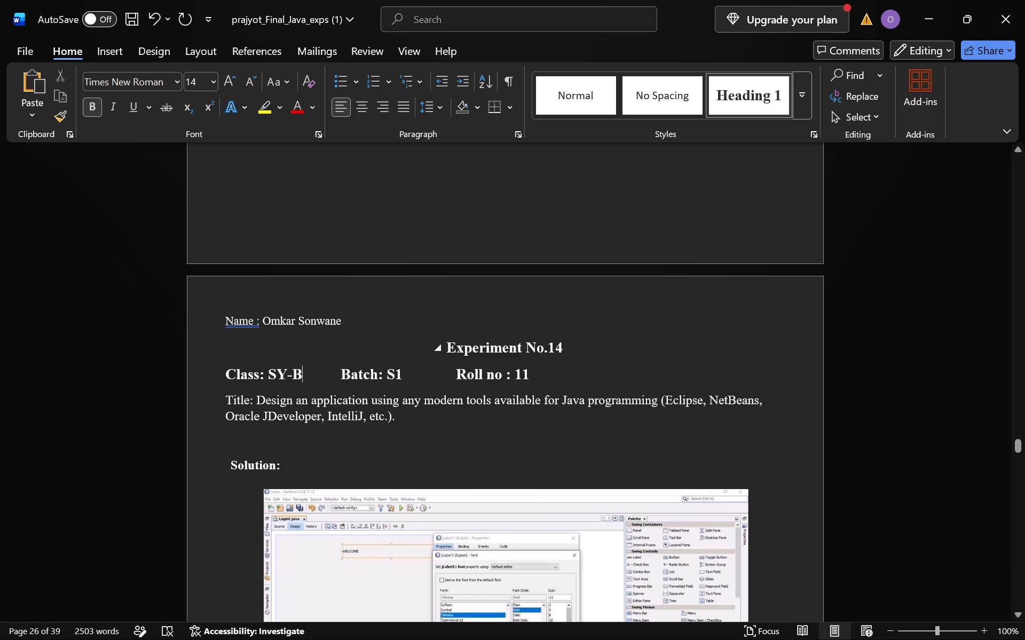
Set the batch to S2 and the roll number to 45 in Experiment No. 14's details line.
{"action": "left_click", "coordinate": [411, 377]}
{"action": "key", "text": "BackSpace"}
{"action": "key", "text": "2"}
{"action": "left_click", "coordinate": [535, 378]}
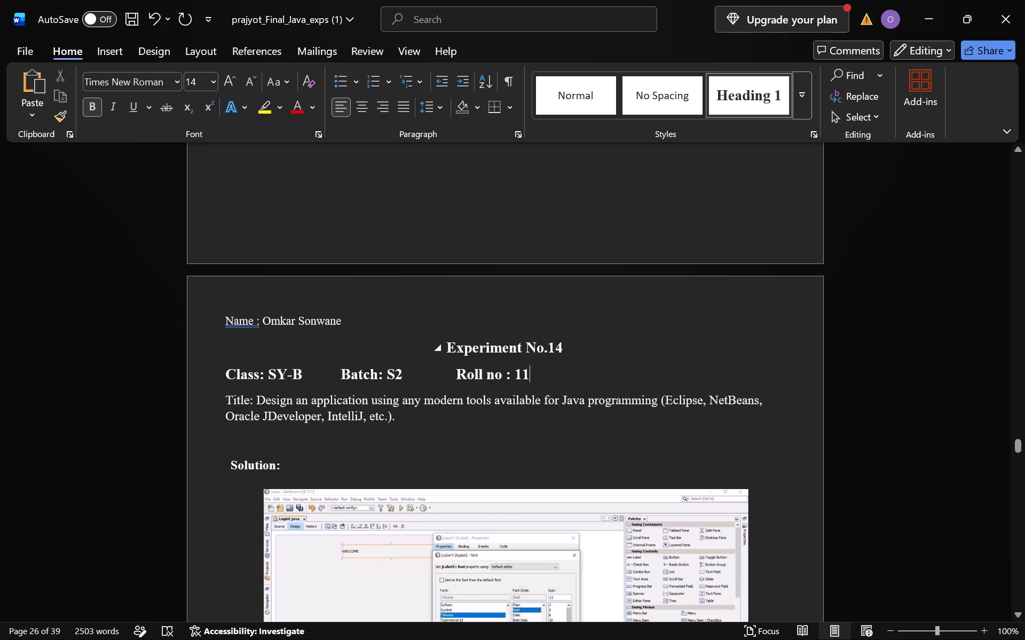
{"action": "key", "text": "BackSpace"}
{"action": "key", "text": "BackSpace"}
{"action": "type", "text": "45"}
Change Experiment No. 15's class entry to read "Class: SY-B", with a space after the colon.
{"action": "scroll", "coordinate": [640, 433], "scroll_direction": "down", "scroll_amount": 2}
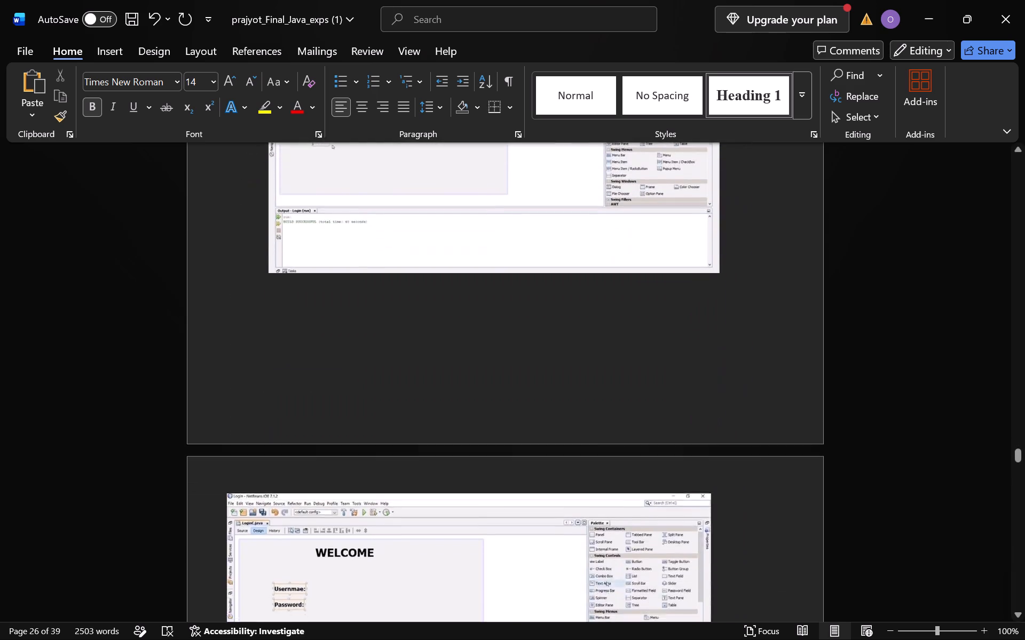
{"action": "scroll", "coordinate": [640, 433], "scroll_direction": "down", "scroll_amount": 4}
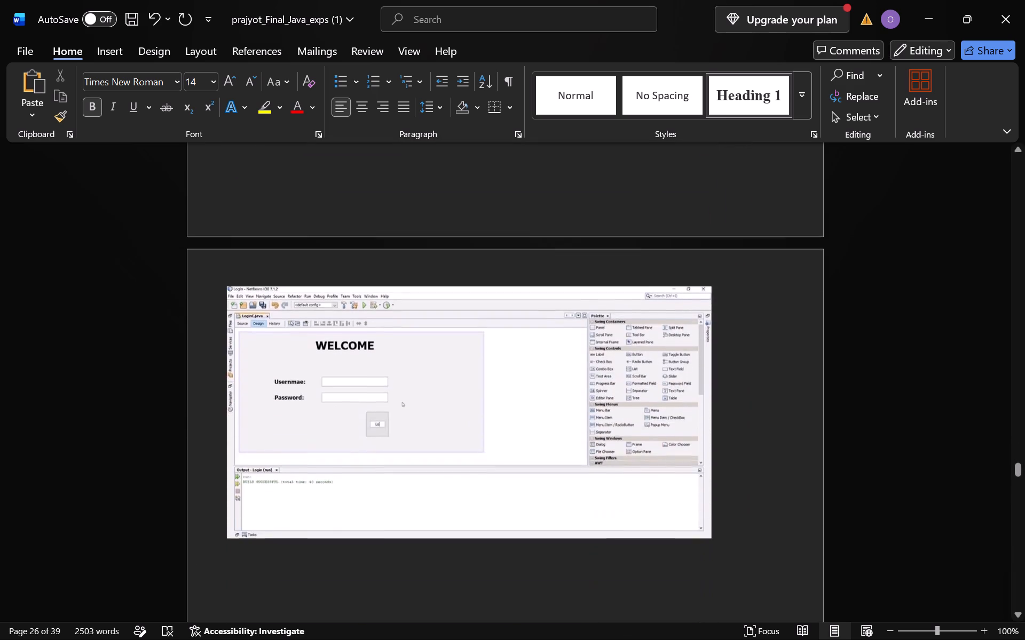
{"action": "scroll", "coordinate": [606, 419], "scroll_direction": "down", "scroll_amount": 4}
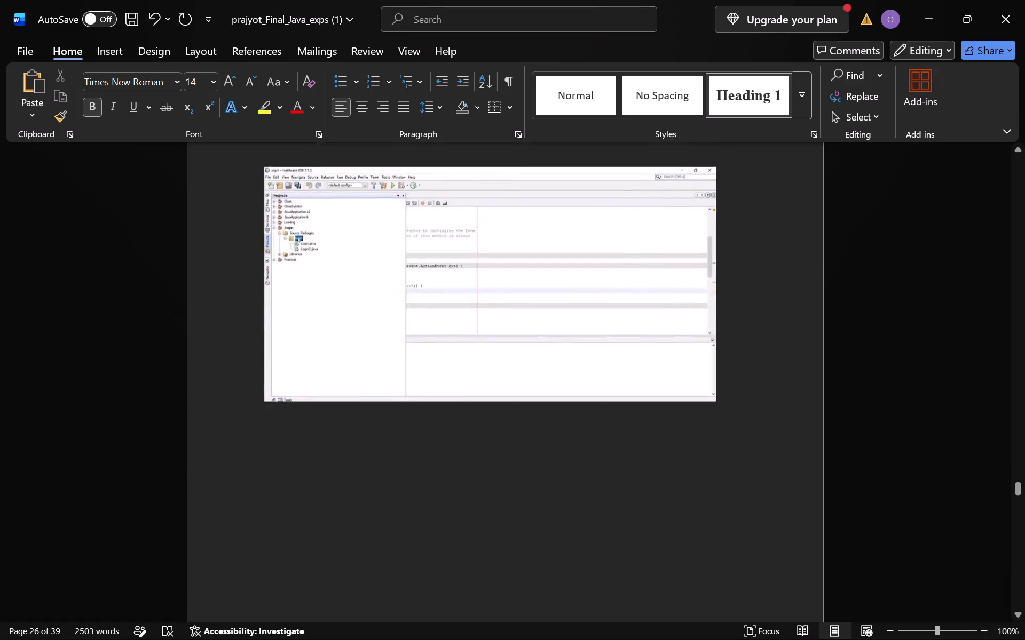
{"action": "scroll", "coordinate": [606, 419], "scroll_direction": "down", "scroll_amount": 4}
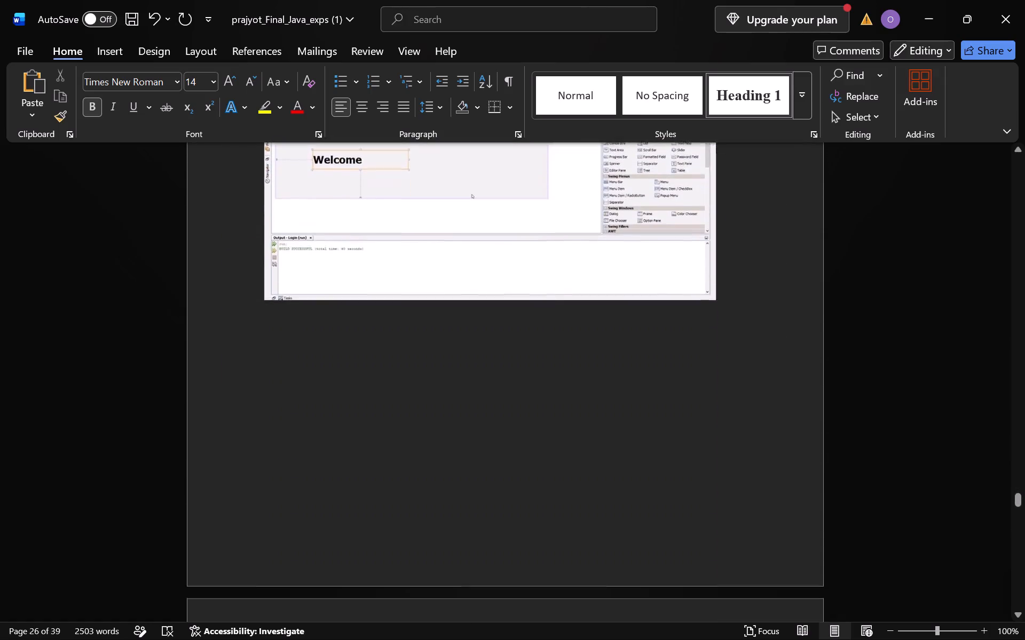
{"action": "scroll", "coordinate": [606, 419], "scroll_direction": "down", "scroll_amount": 5}
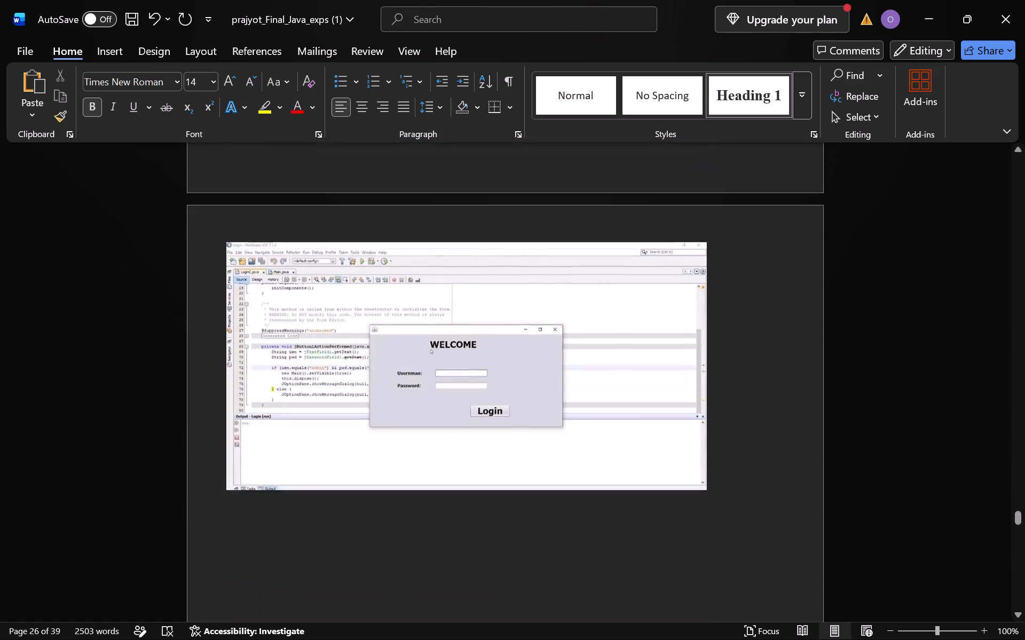
{"action": "scroll", "coordinate": [606, 419], "scroll_direction": "down", "scroll_amount": 4}
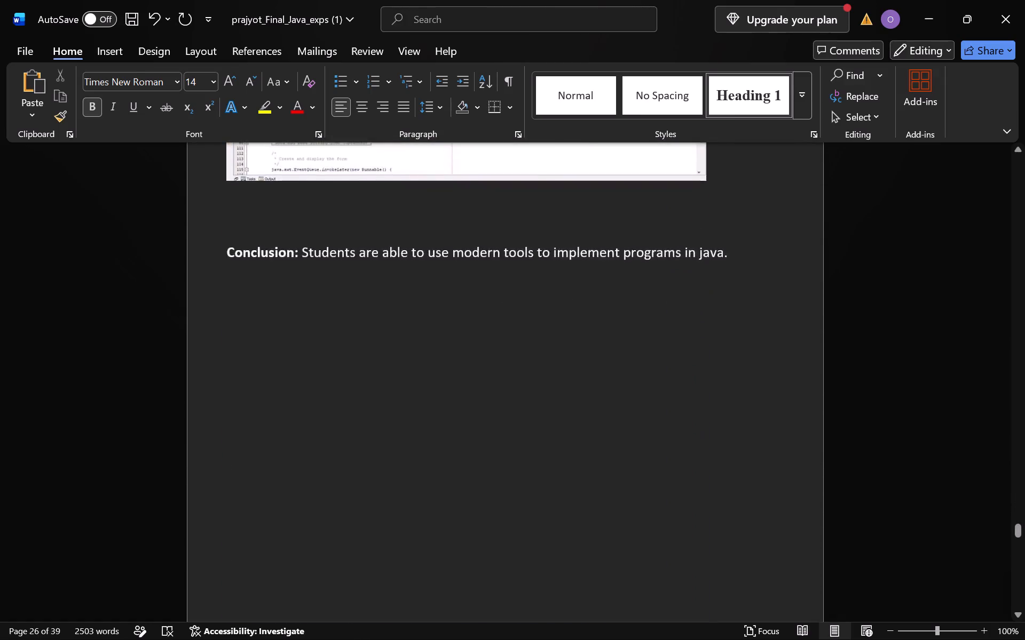
{"action": "scroll", "coordinate": [606, 419], "scroll_direction": "down", "scroll_amount": 2}
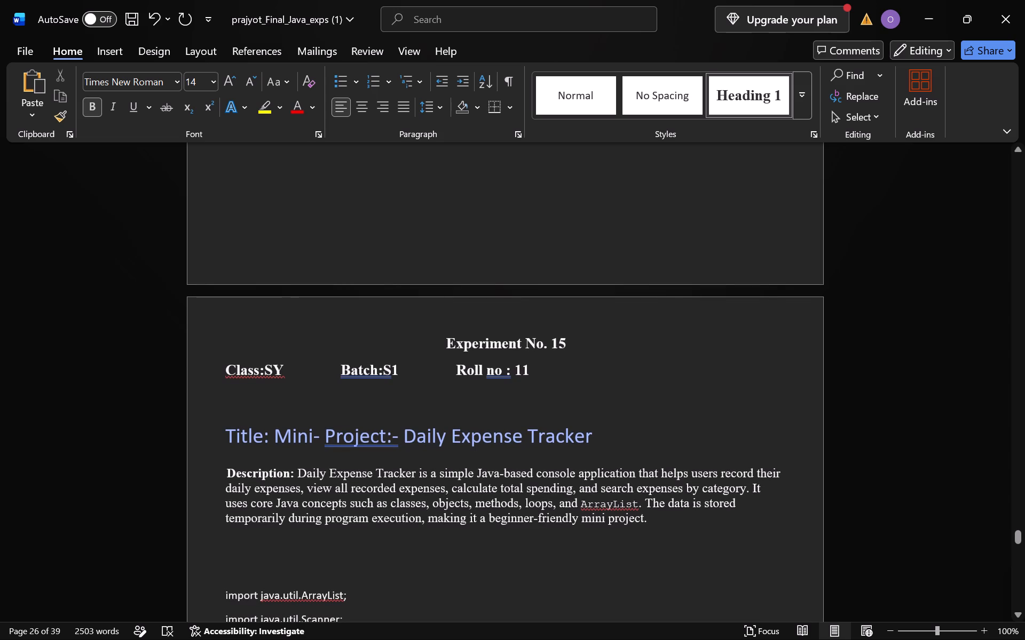
{"action": "left_click", "coordinate": [584, 342]}
{"action": "left_click", "coordinate": [297, 373]}
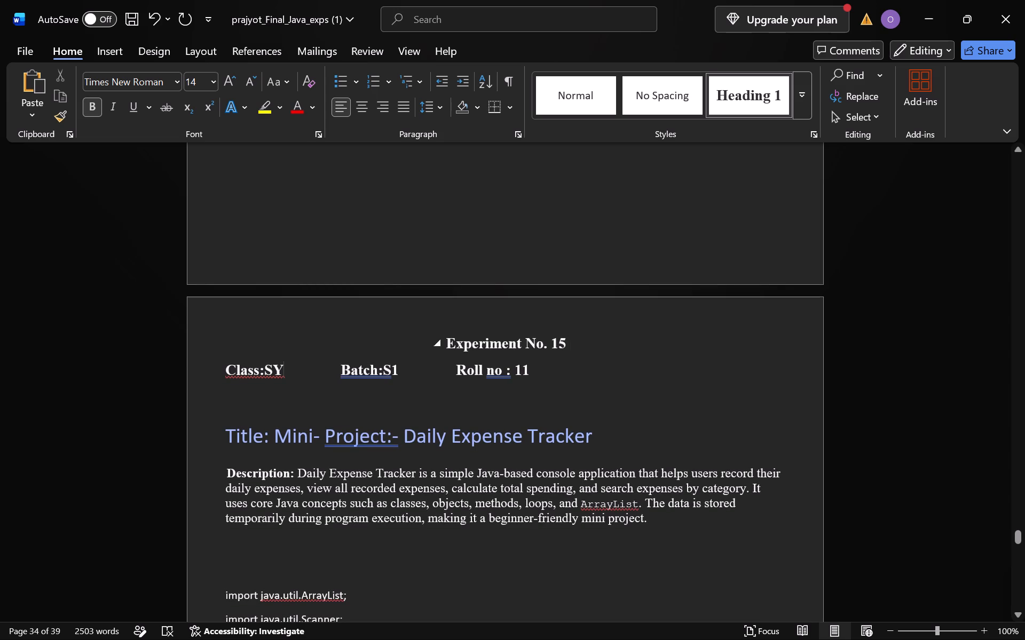
{"action": "key", "text": "ctrl+Left"}
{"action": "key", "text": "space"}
{"action": "key", "text": "ctrl+Right"}
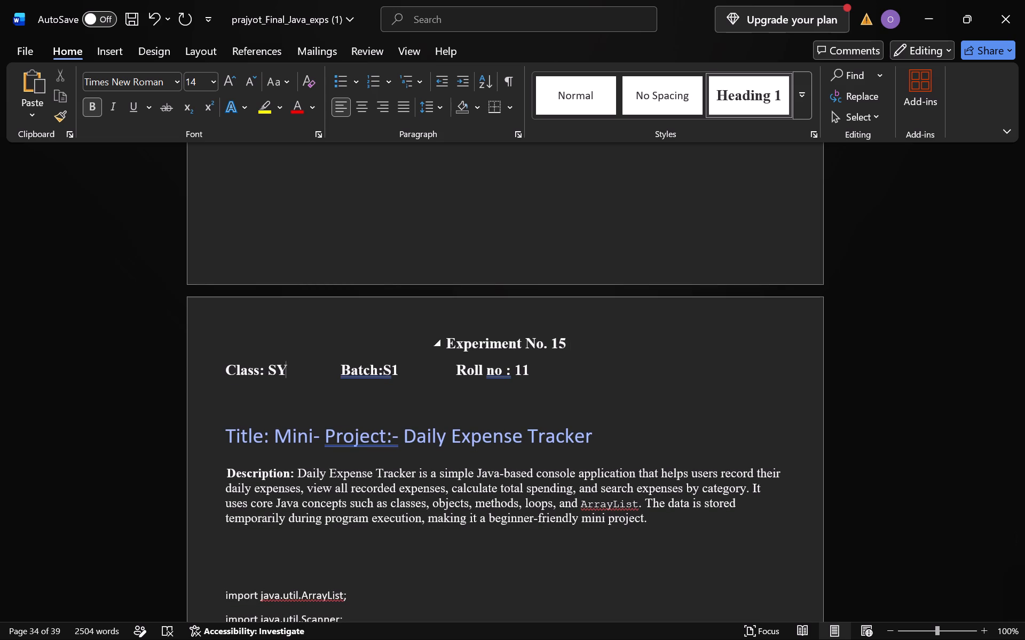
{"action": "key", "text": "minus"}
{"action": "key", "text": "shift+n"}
{"action": "key", "text": "shift+BackSpace"}
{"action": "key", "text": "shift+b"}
Set the batch to S2 and the roll number to 45 in Experiment No. 15's details line.
{"action": "left_click", "coordinate": [422, 370]}
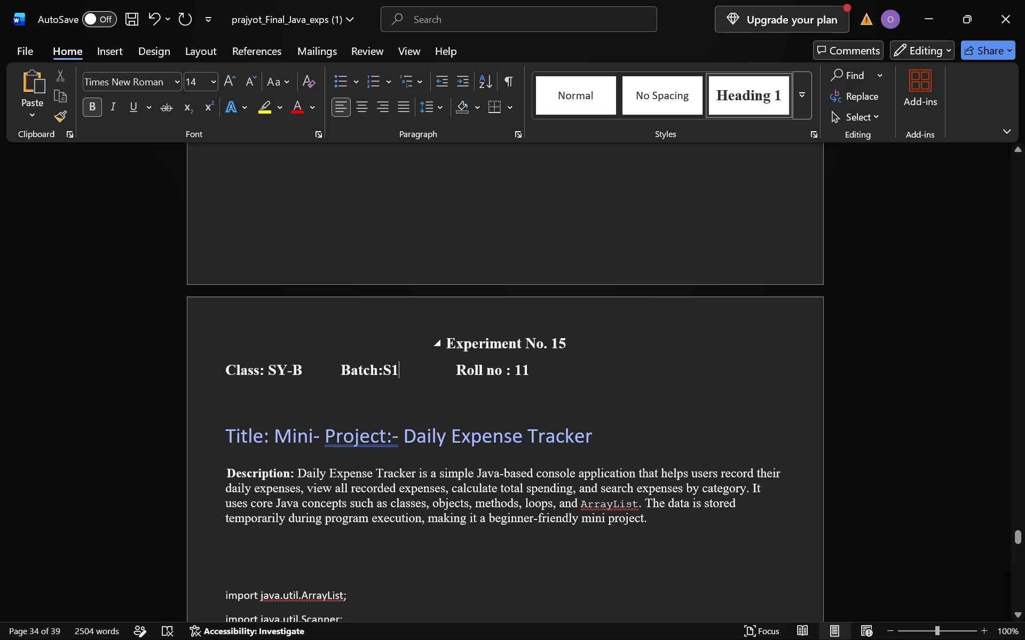
{"action": "key", "text": "BackSpace"}
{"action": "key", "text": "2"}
{"action": "left_click", "coordinate": [540, 365]}
{"action": "key", "text": "BackSpace"}
{"action": "key", "text": "BackSpace"}
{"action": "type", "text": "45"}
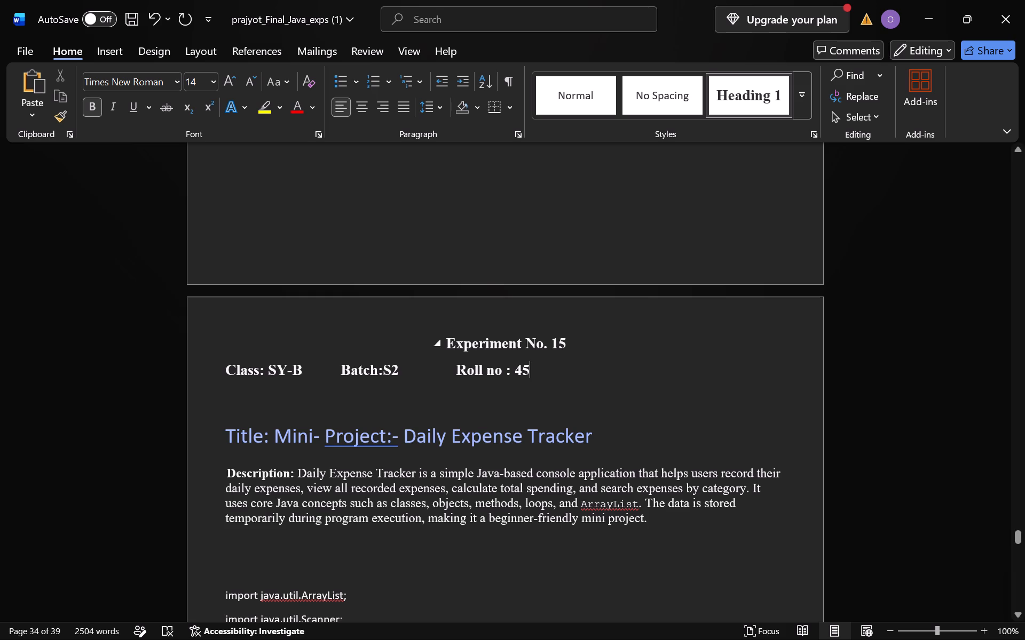
Insert an empty line above the "Experiment No. 15" heading and remove that new line's indent.
{"action": "left_click", "coordinate": [249, 332]}
{"action": "key", "text": "Return"}
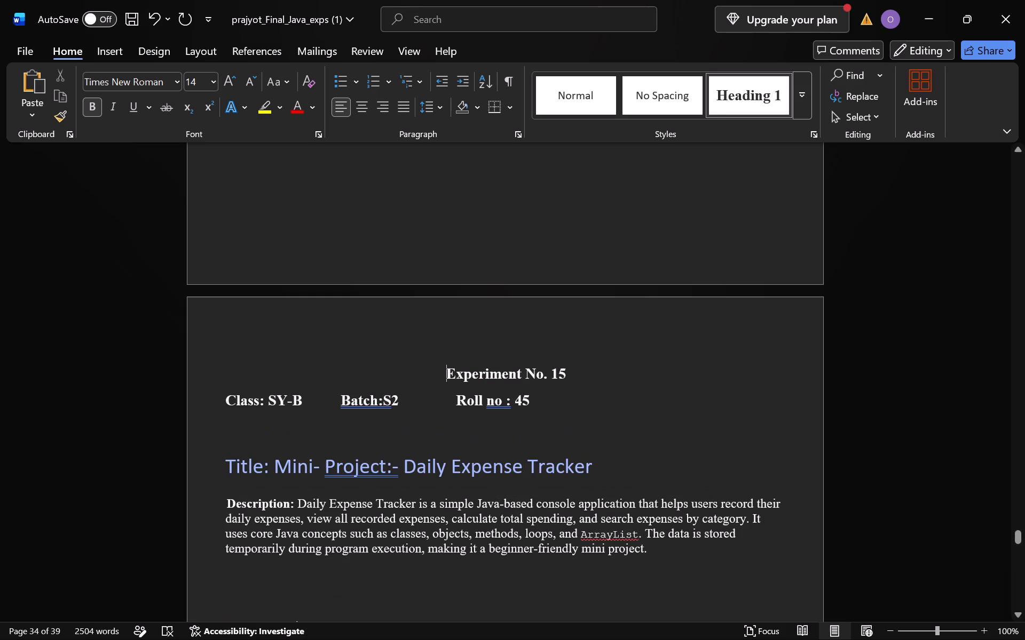
{"action": "key", "text": "Up"}
{"action": "key", "text": "BackSpace"}
Enter the label "Name :" followed by the student's full name on the empty line above the "Experiment No. 15" heading.
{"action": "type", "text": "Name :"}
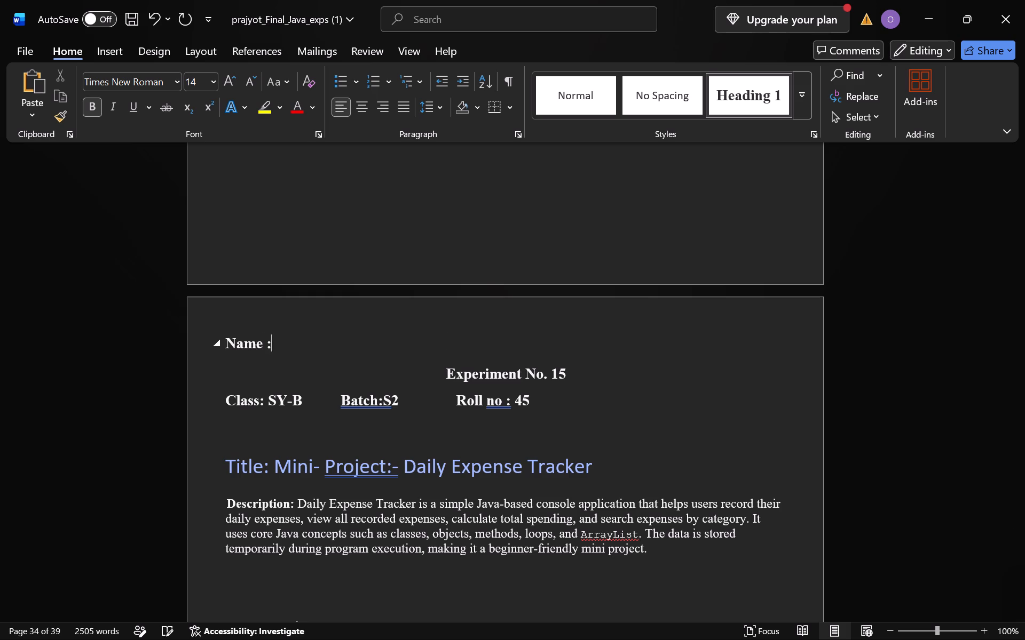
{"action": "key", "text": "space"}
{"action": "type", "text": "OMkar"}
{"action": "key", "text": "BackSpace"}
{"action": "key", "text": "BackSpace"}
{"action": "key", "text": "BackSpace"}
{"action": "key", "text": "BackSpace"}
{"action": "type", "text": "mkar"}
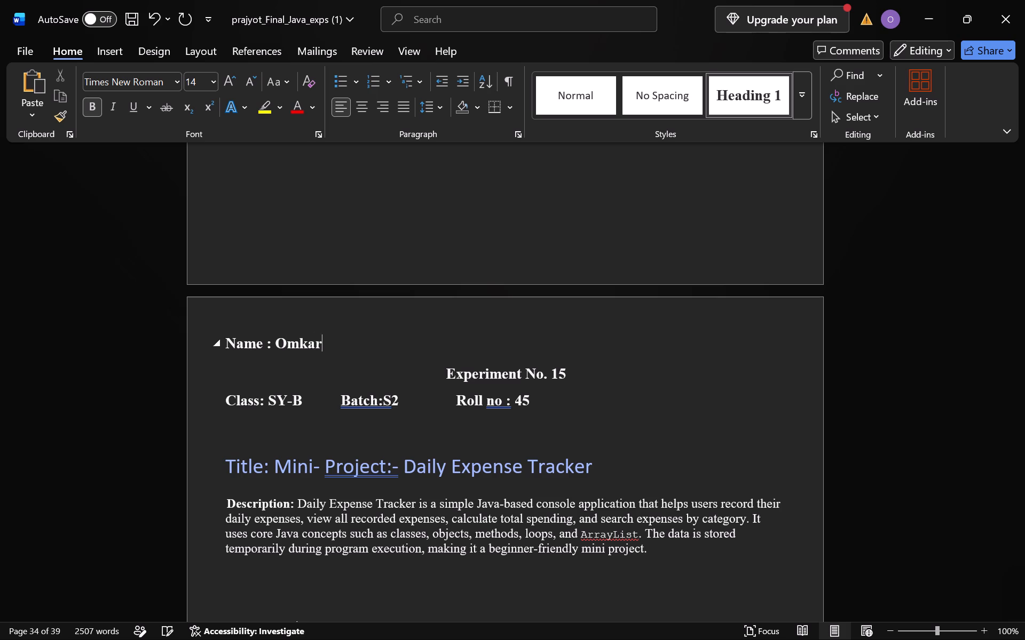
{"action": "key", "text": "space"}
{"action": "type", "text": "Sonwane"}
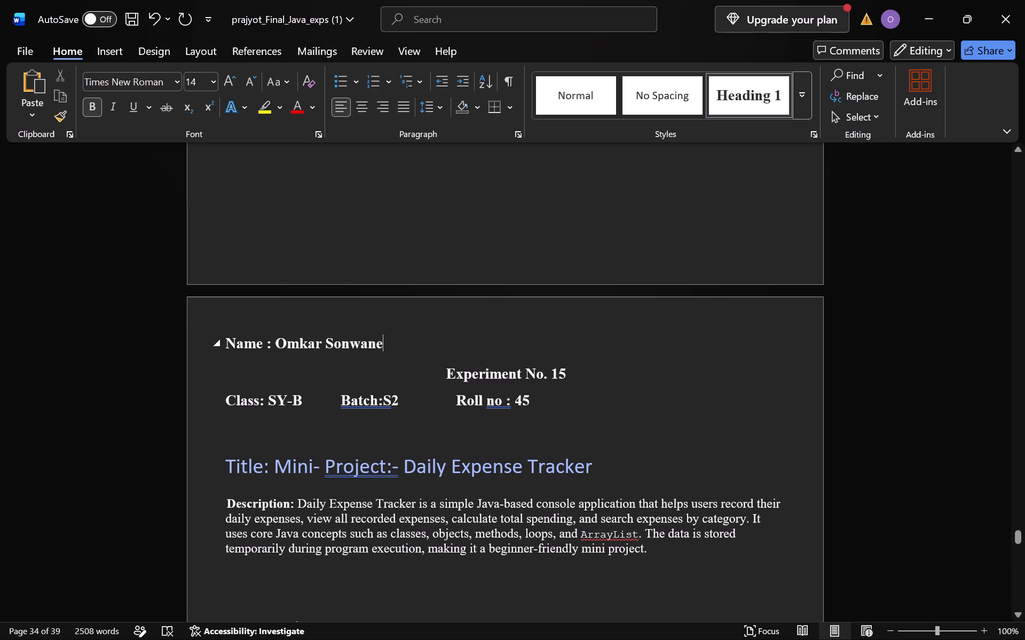
Remove the bold formatting from Experiment No. 15's name line and set its font size to 11.
{"action": "left_click_drag", "start_coordinate": [226, 341], "coordinate": [401, 332]}
{"action": "left_click", "coordinate": [411, 308]}
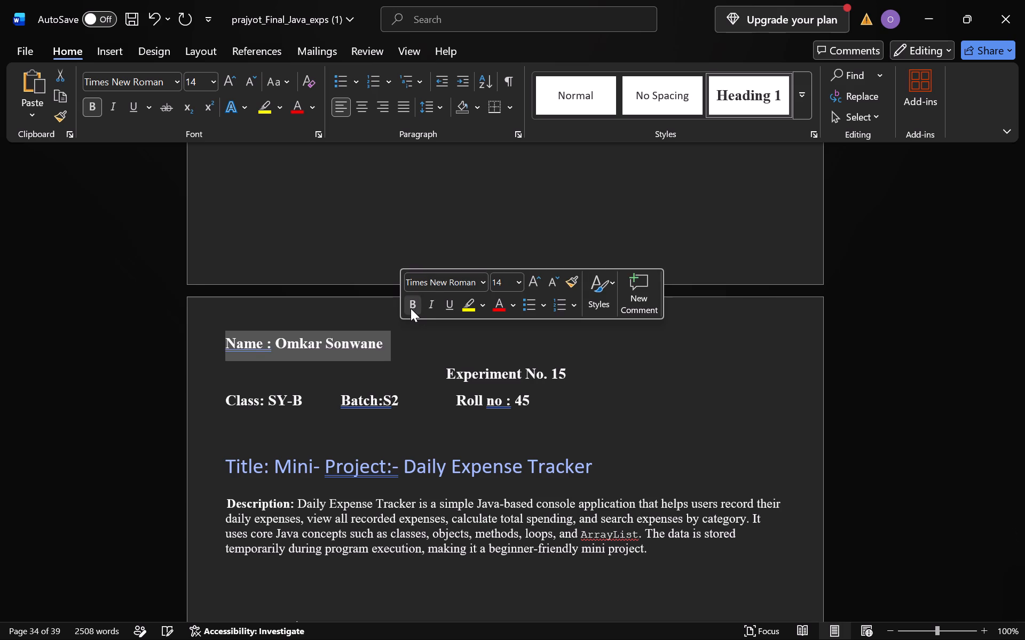
{"action": "left_click", "coordinate": [519, 284]}
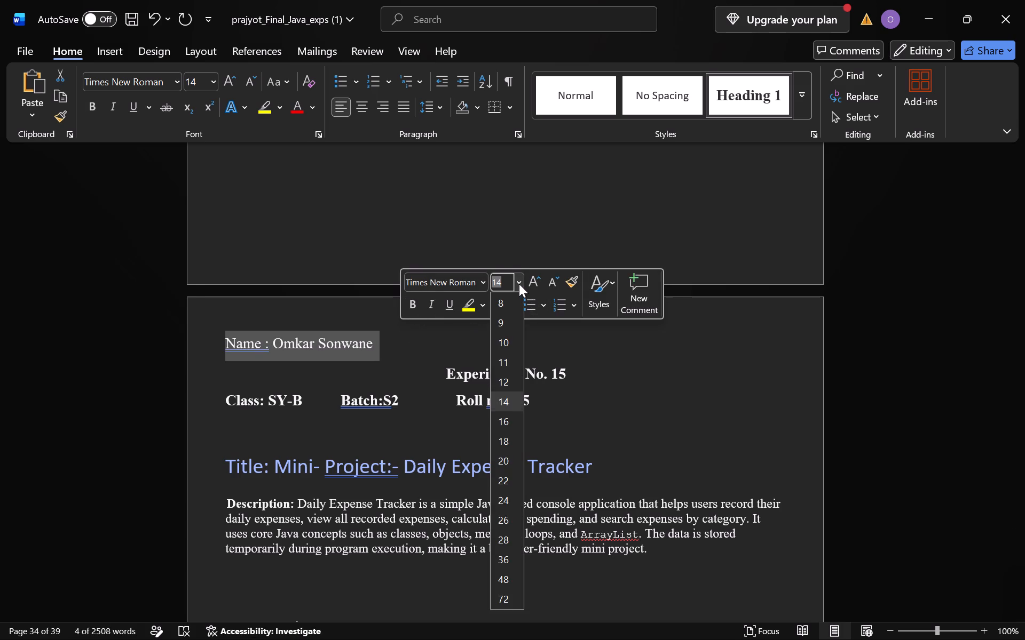
{"action": "left_click", "coordinate": [515, 361]}
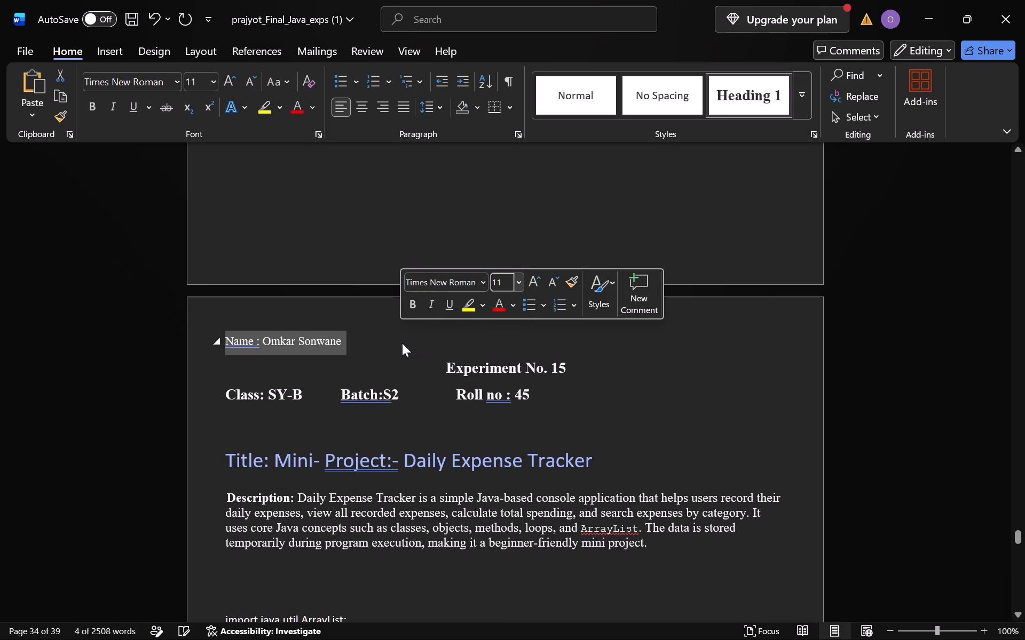
{"action": "left_click", "coordinate": [402, 343]}
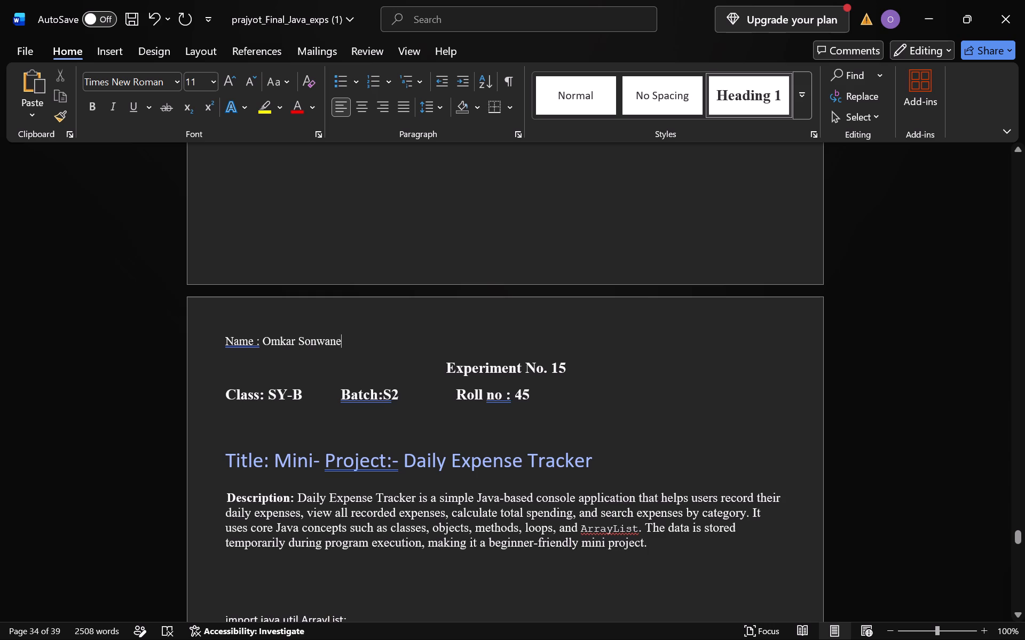
Review Experiment No. 15's description, code and output through the document's end, and return to its heading.
{"action": "scroll", "coordinate": [670, 444], "scroll_direction": "down", "scroll_amount": 1}
{"action": "scroll", "coordinate": [602, 505], "scroll_direction": "down", "scroll_amount": 1}
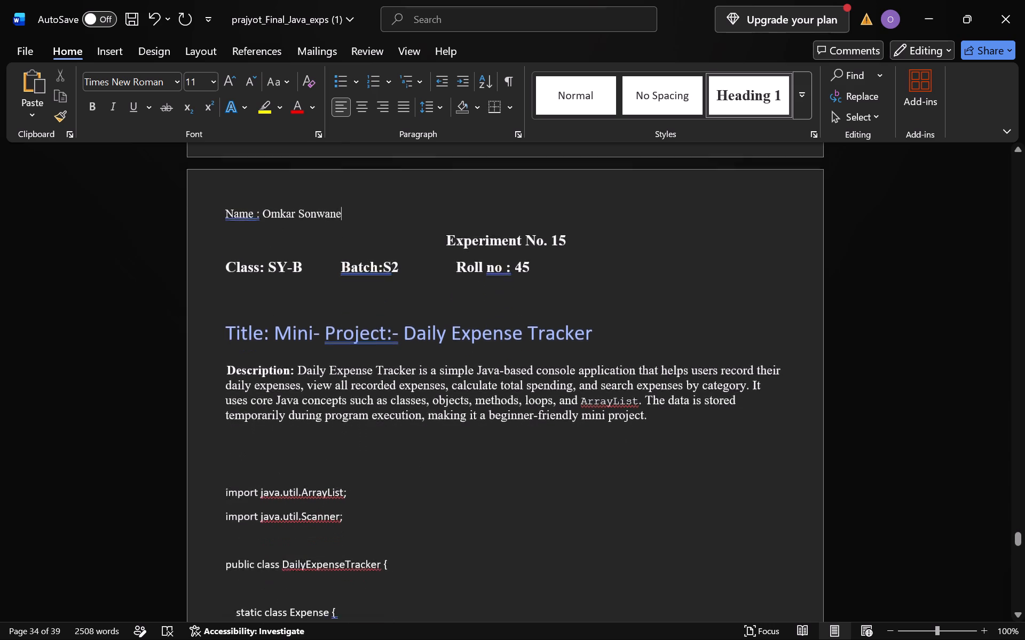
{"action": "scroll", "coordinate": [602, 505], "scroll_direction": "down", "scroll_amount": 1}
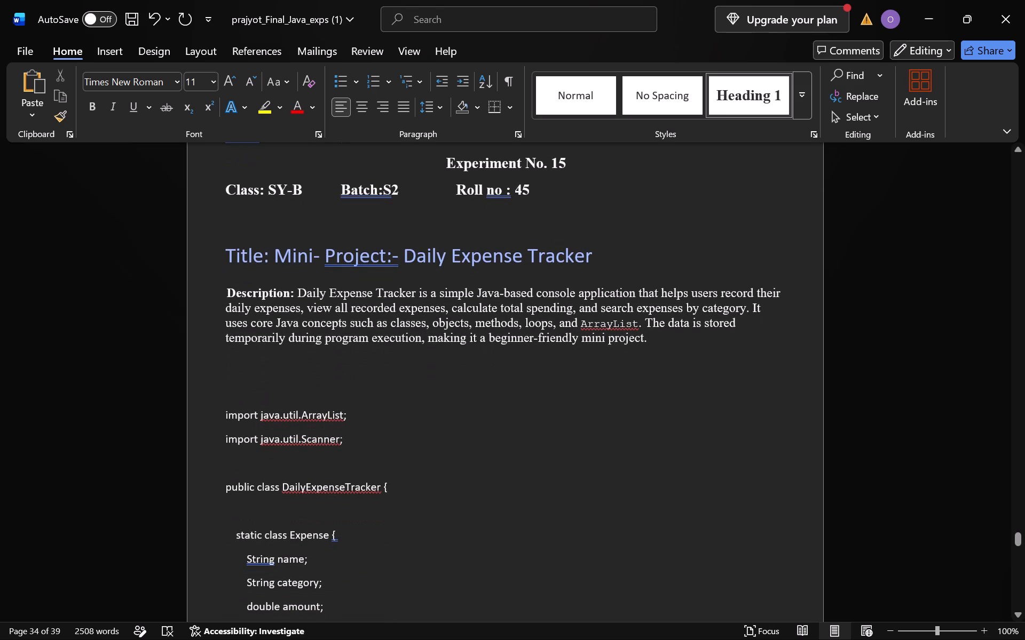
{"action": "scroll", "coordinate": [618, 458], "scroll_direction": "down", "scroll_amount": 1}
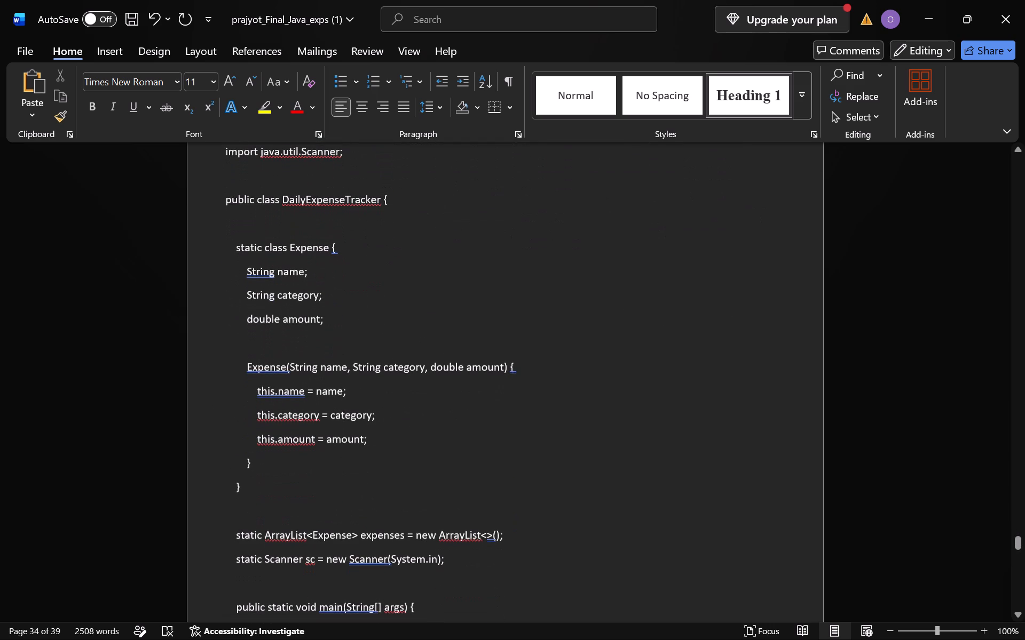
{"action": "scroll", "coordinate": [626, 382], "scroll_direction": "down", "scroll_amount": 3}
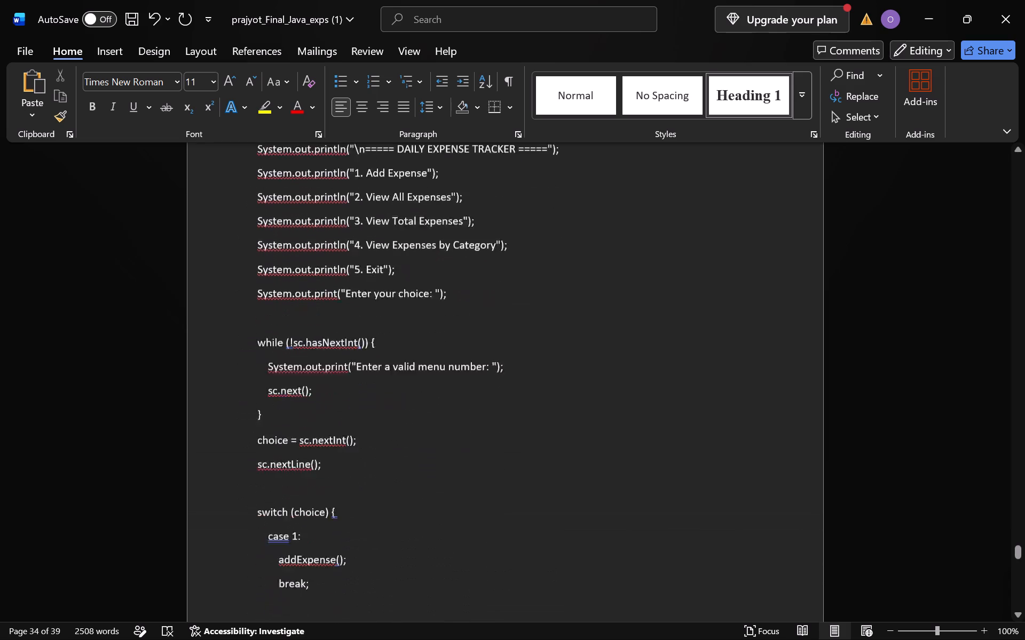
{"action": "scroll", "coordinate": [626, 382], "scroll_direction": "down", "scroll_amount": 4}
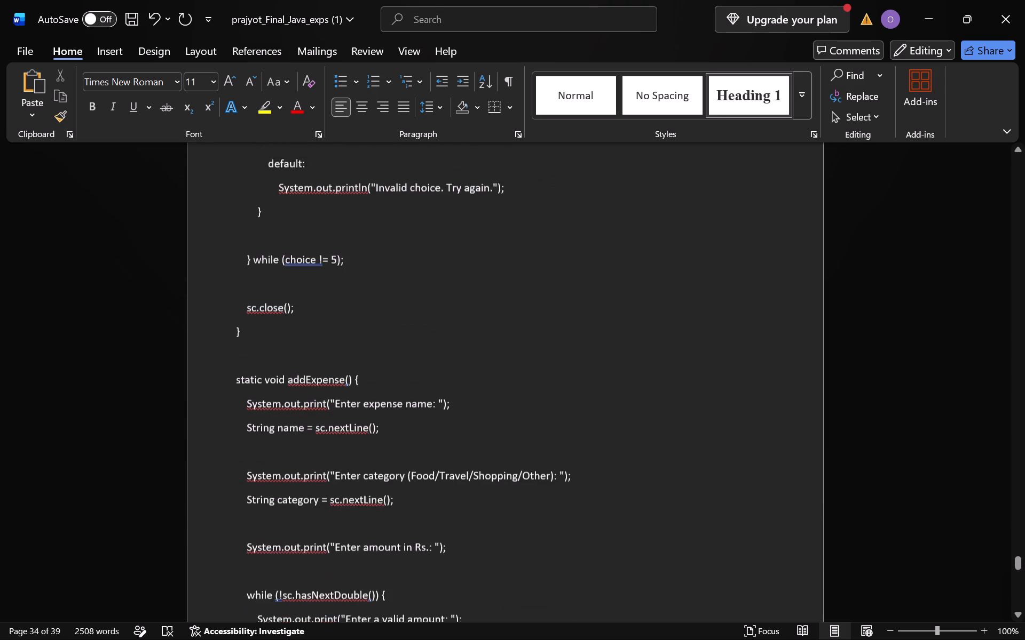
{"action": "scroll", "coordinate": [626, 382], "scroll_direction": "down", "scroll_amount": 4}
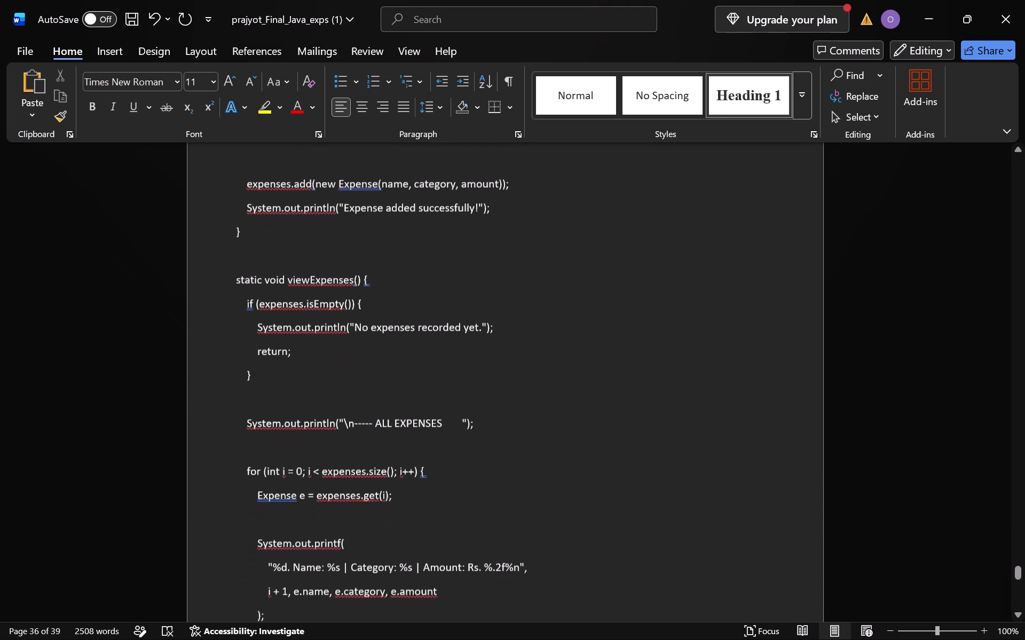
{"action": "scroll", "coordinate": [626, 382], "scroll_direction": "down", "scroll_amount": 3}
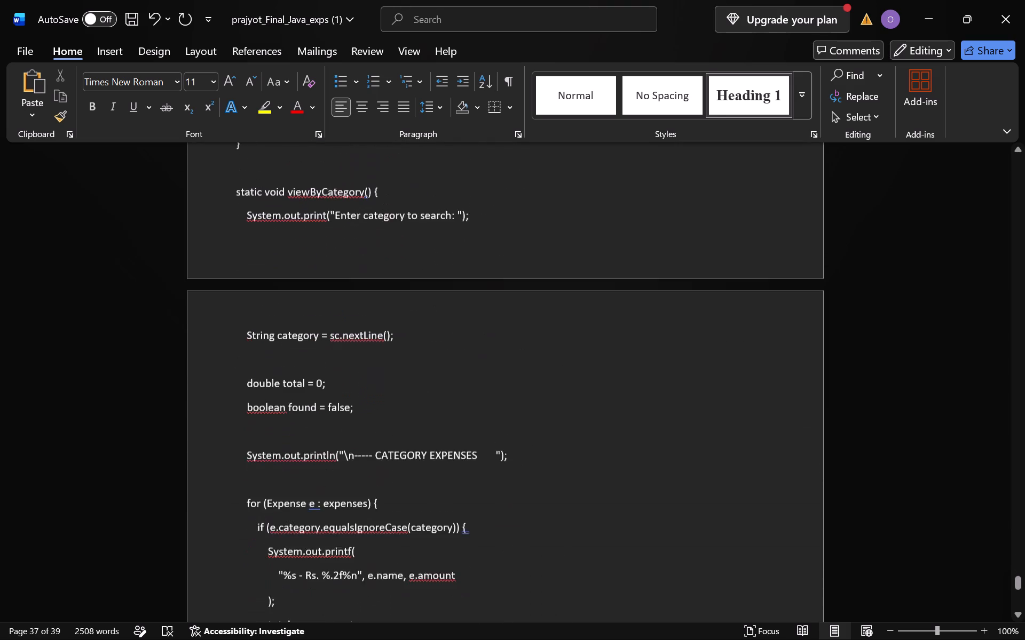
{"action": "scroll", "coordinate": [626, 382], "scroll_direction": "down", "scroll_amount": 5}
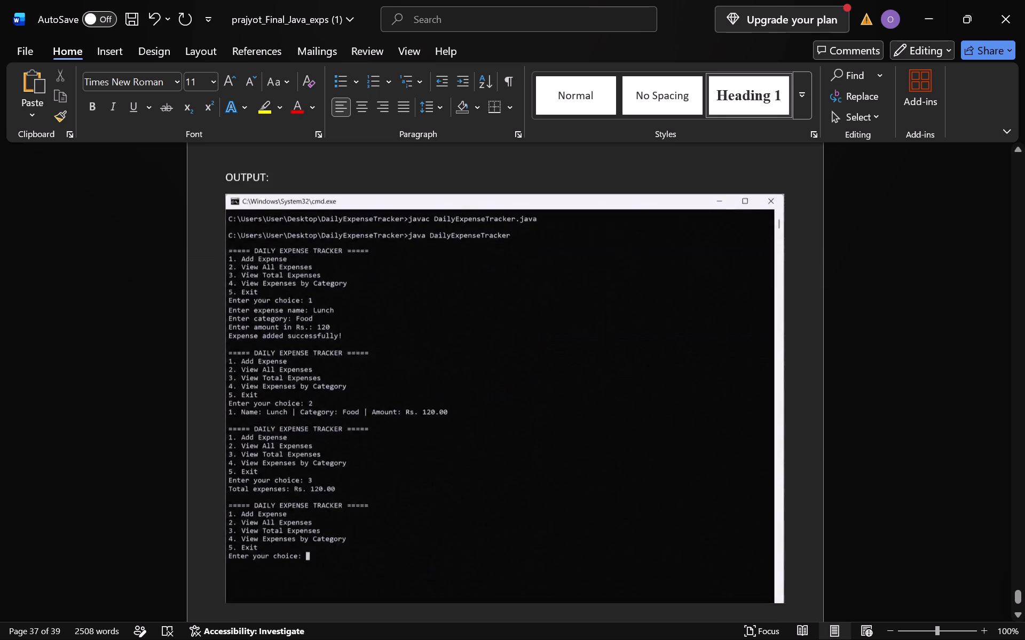
{"action": "scroll", "coordinate": [626, 382], "scroll_direction": "down", "scroll_amount": 4}
{"action": "scroll", "coordinate": [626, 382], "scroll_direction": "up", "scroll_amount": 10}
{"action": "scroll", "coordinate": [626, 382], "scroll_direction": "down", "scroll_amount": 1}
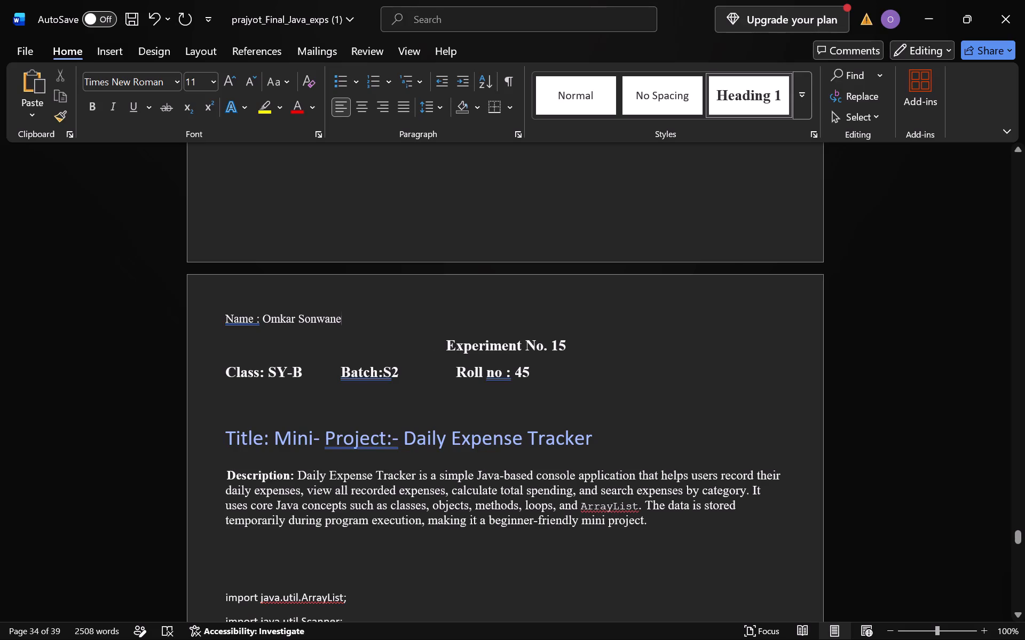
Check the name, class, batch and roll number lines and page layout of Experiments 14, 13 and 12, working backwards.
{"action": "scroll", "coordinate": [667, 371], "scroll_direction": "up", "scroll_amount": 3}
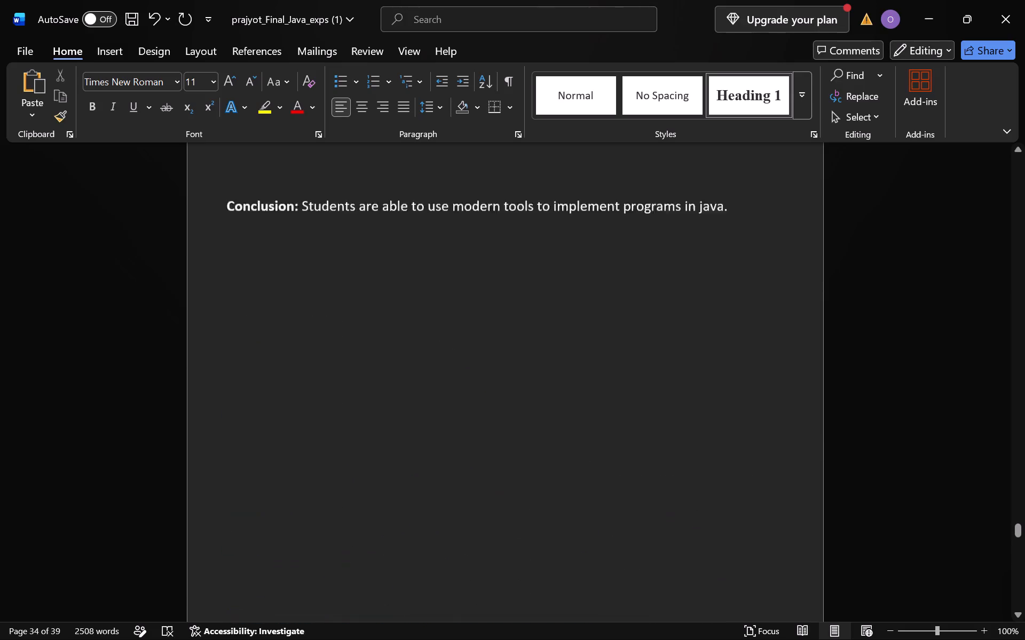
{"action": "scroll", "coordinate": [667, 371], "scroll_direction": "up", "scroll_amount": 4}
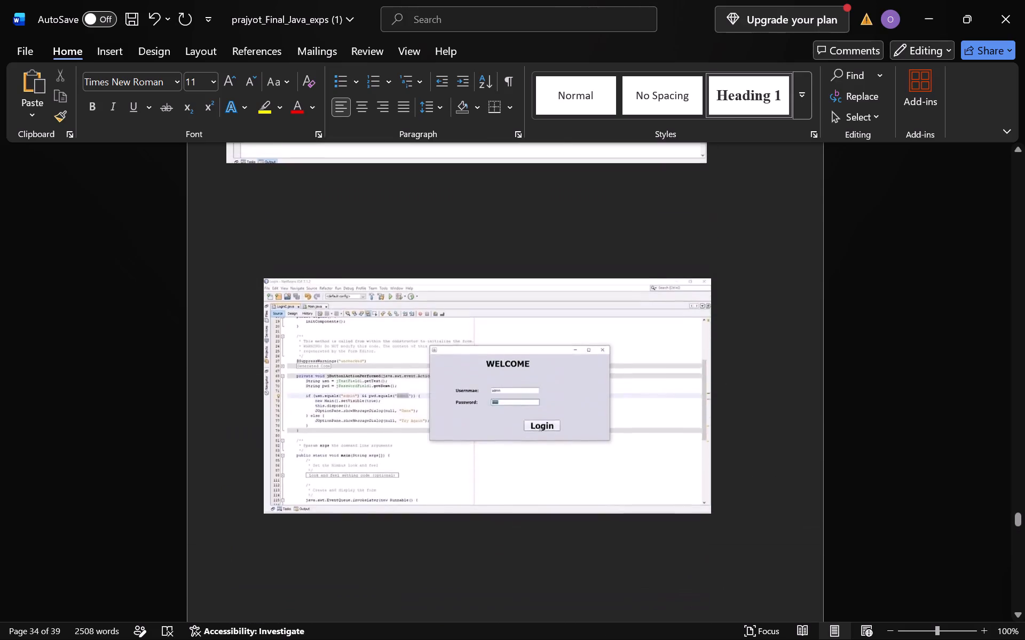
{"action": "scroll", "coordinate": [667, 371], "scroll_direction": "up", "scroll_amount": 5}
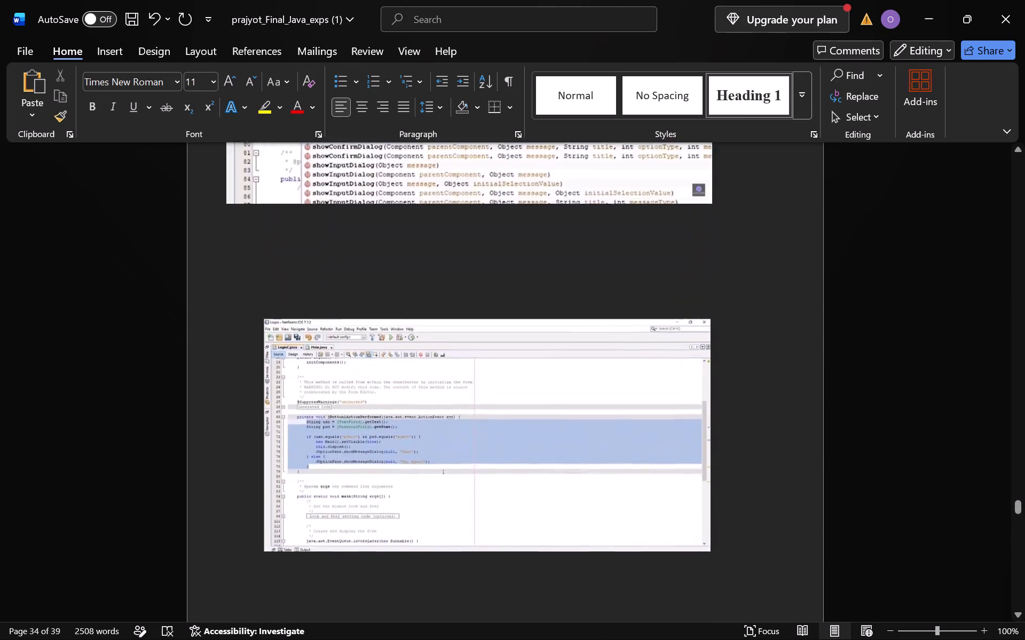
{"action": "scroll", "coordinate": [667, 371], "scroll_direction": "up", "scroll_amount": 5}
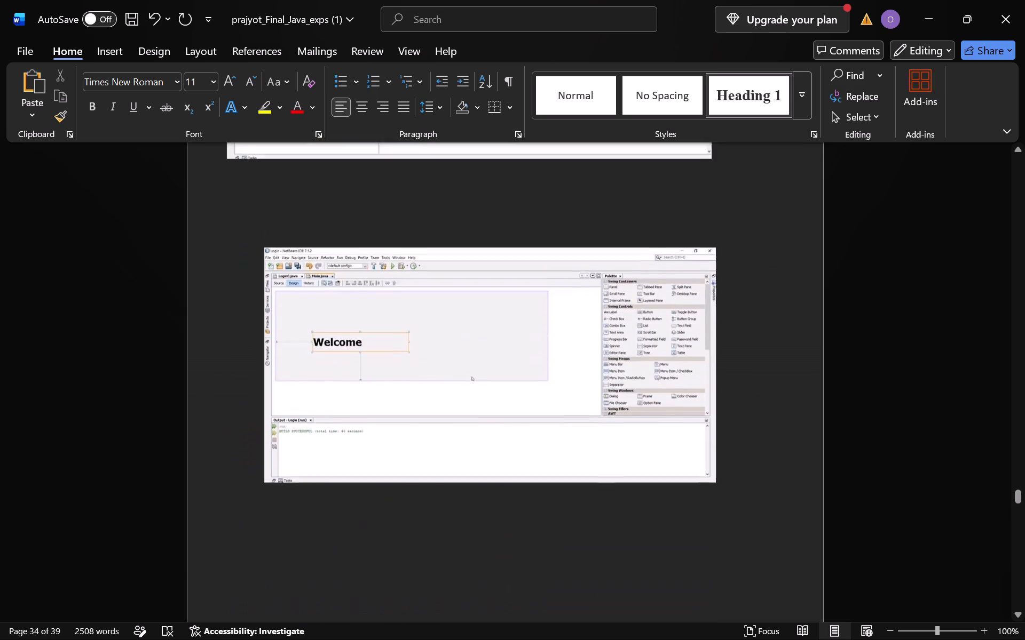
{"action": "scroll", "coordinate": [667, 371], "scroll_direction": "up", "scroll_amount": 6}
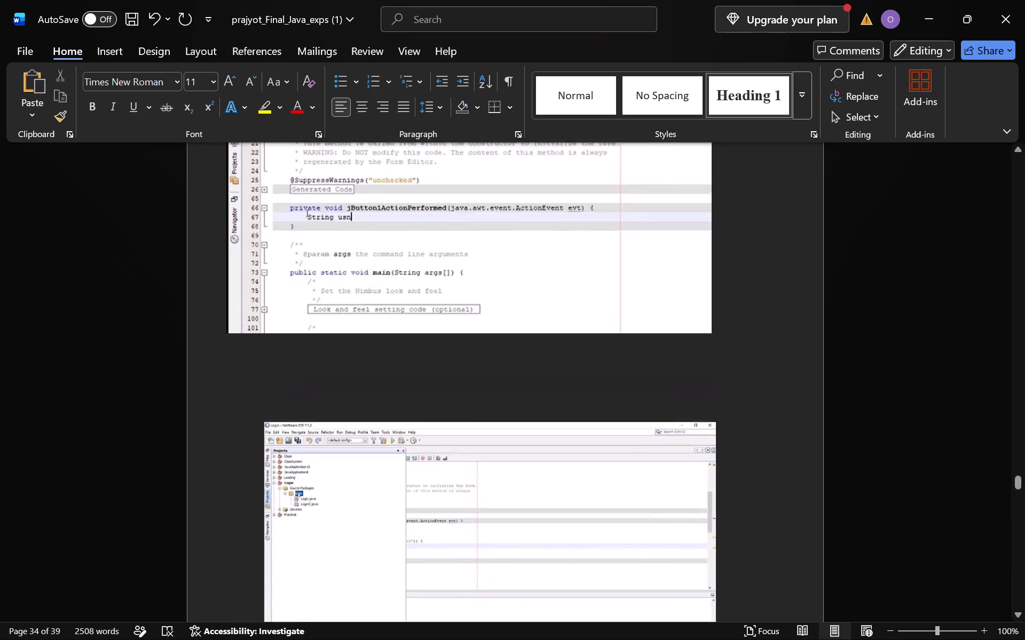
{"action": "scroll", "coordinate": [667, 371], "scroll_direction": "up", "scroll_amount": 4}
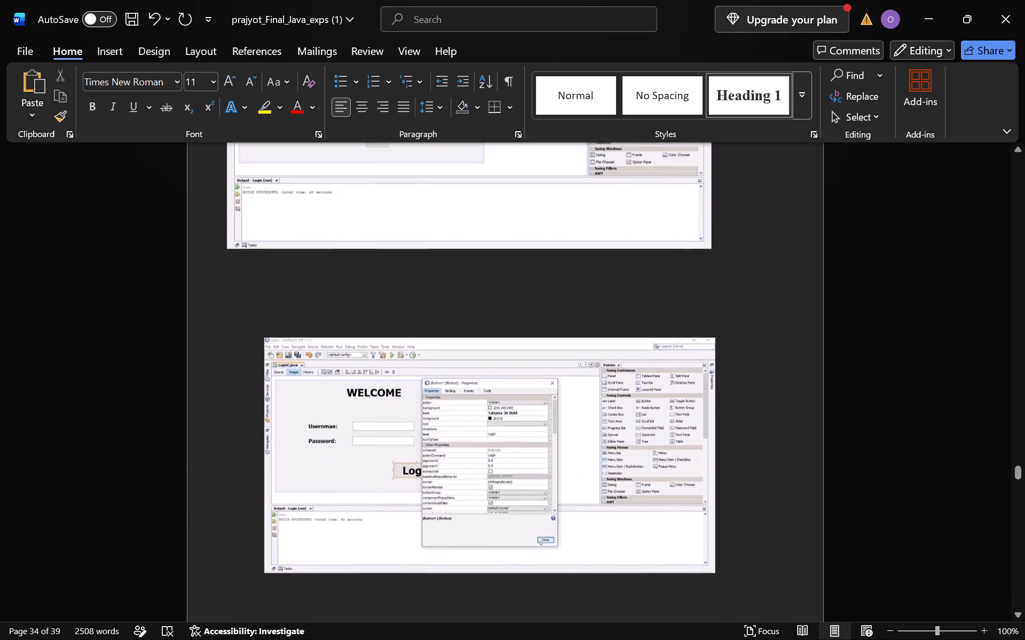
{"action": "scroll", "coordinate": [667, 371], "scroll_direction": "up", "scroll_amount": 4}
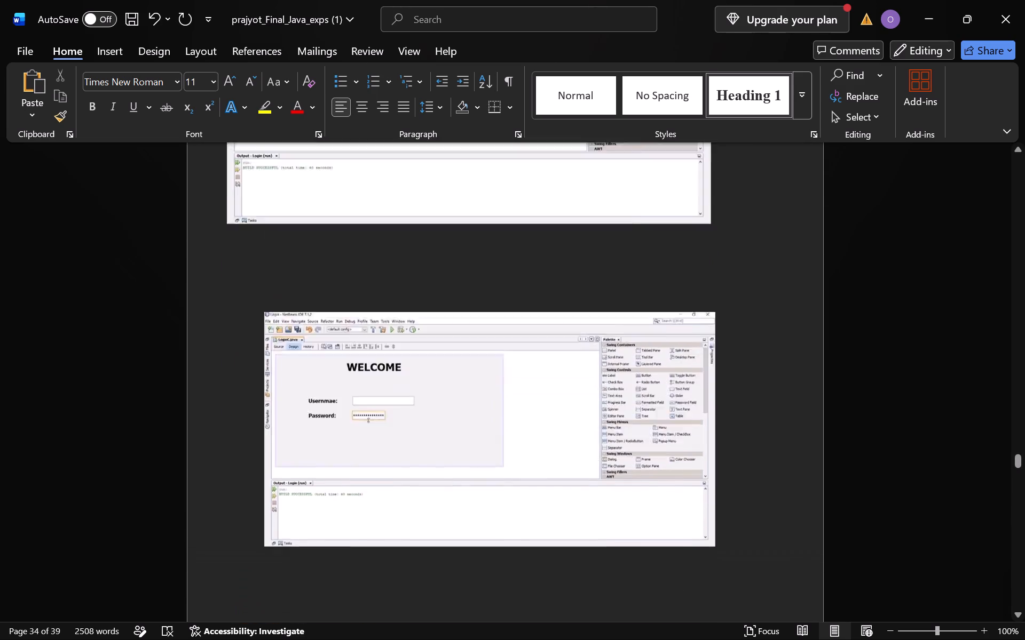
{"action": "scroll", "coordinate": [667, 371], "scroll_direction": "up", "scroll_amount": 4}
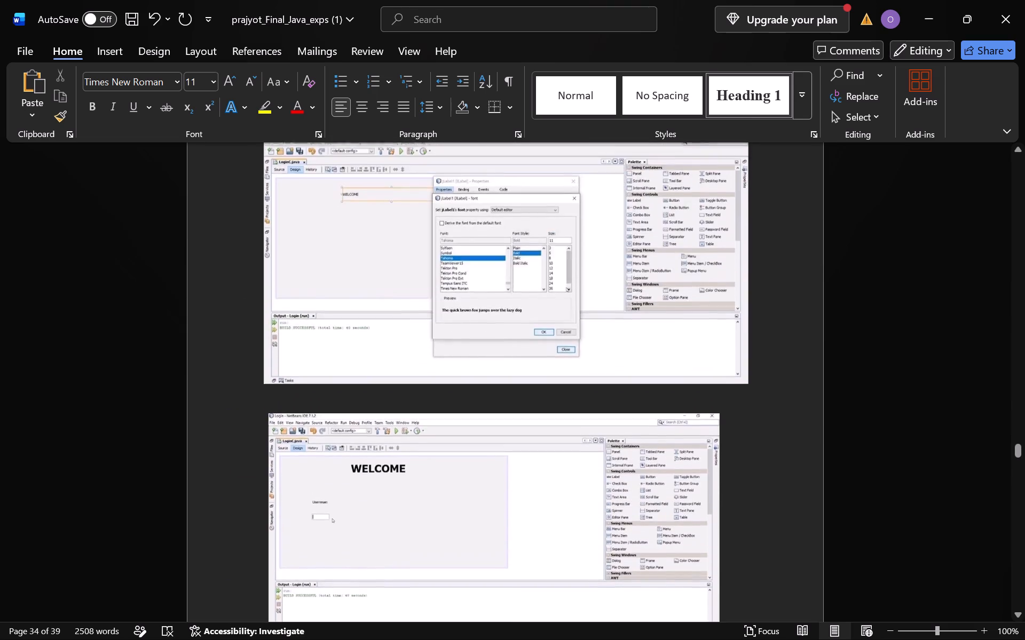
{"action": "scroll", "coordinate": [667, 371], "scroll_direction": "up", "scroll_amount": 2}
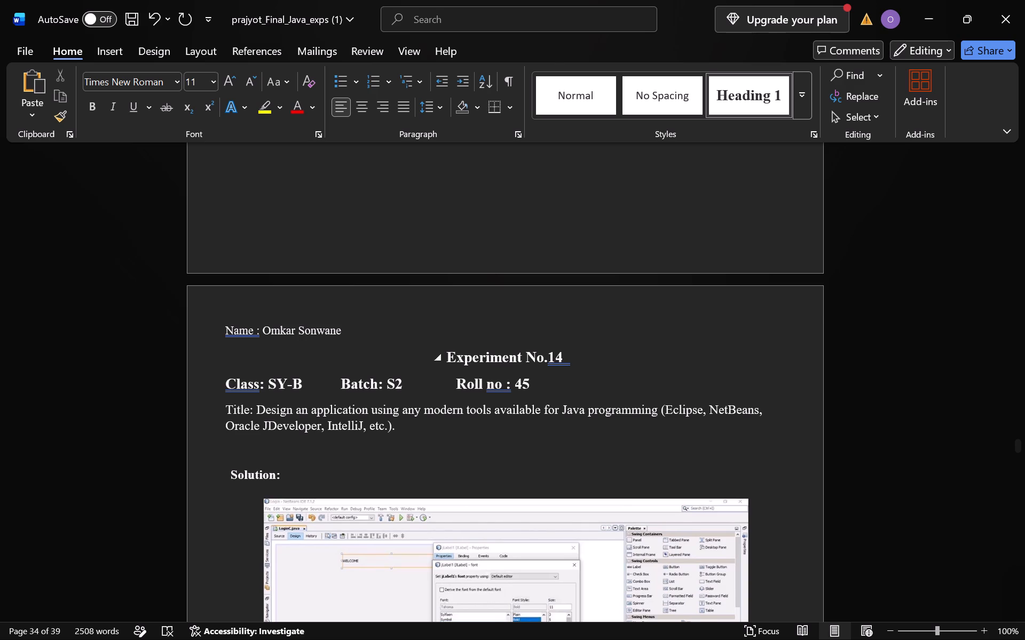
{"action": "scroll", "coordinate": [657, 376], "scroll_direction": "up", "scroll_amount": 1}
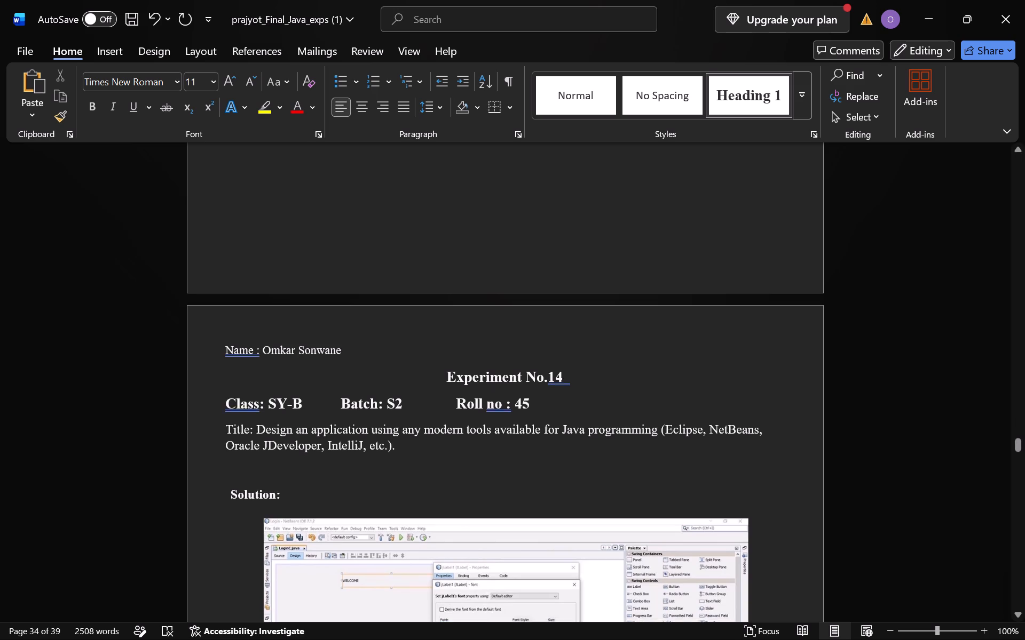
{"action": "scroll", "coordinate": [657, 376], "scroll_direction": "up", "scroll_amount": 4}
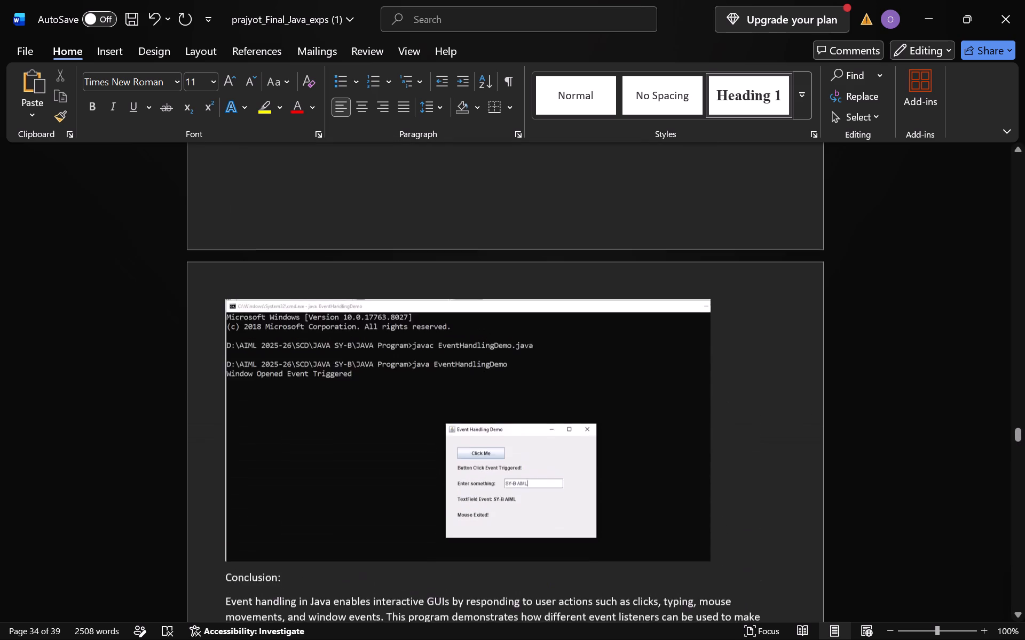
{"action": "scroll", "coordinate": [657, 376], "scroll_direction": "up", "scroll_amount": 6}
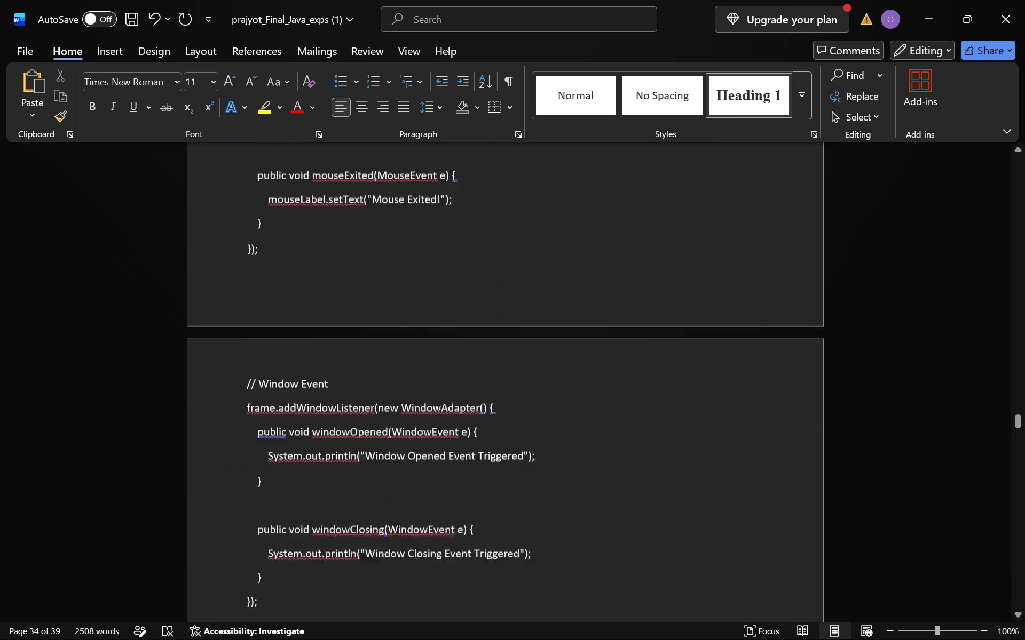
{"action": "scroll", "coordinate": [657, 376], "scroll_direction": "up", "scroll_amount": 5}
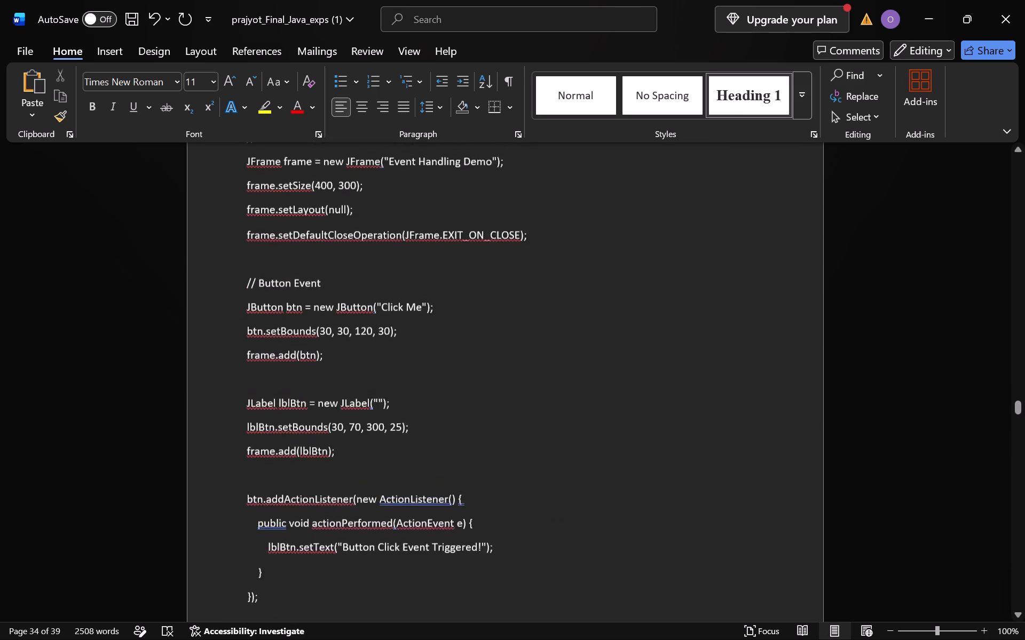
{"action": "scroll", "coordinate": [657, 376], "scroll_direction": "up", "scroll_amount": 2}
{"action": "scroll", "coordinate": [657, 376], "scroll_direction": "down", "scroll_amount": 1}
{"action": "scroll", "coordinate": [657, 376], "scroll_direction": "up", "scroll_amount": 1}
{"action": "scroll", "coordinate": [657, 376], "scroll_direction": "down", "scroll_amount": 1}
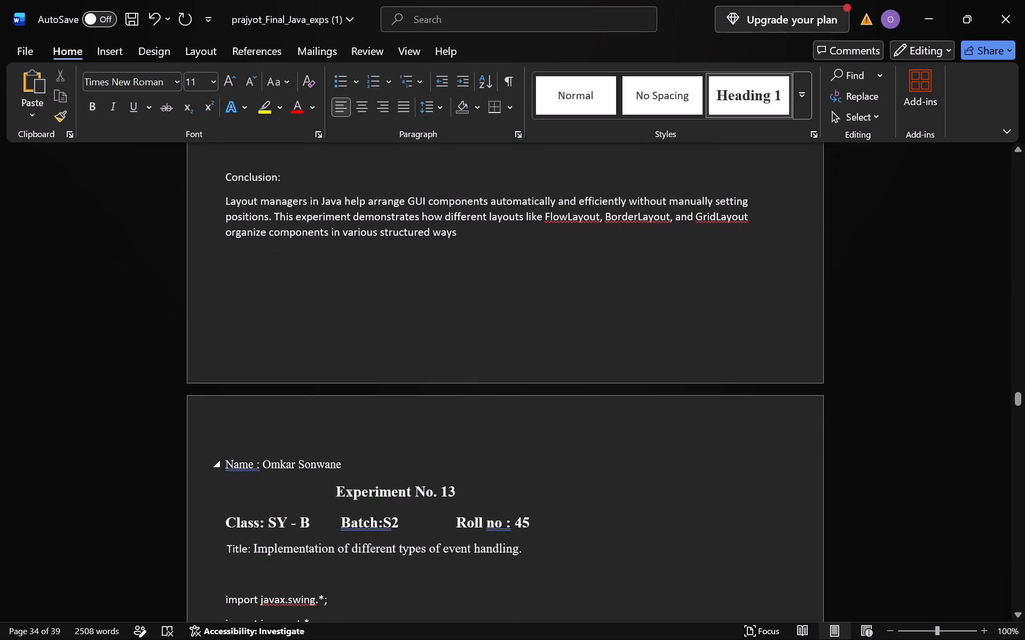
{"action": "scroll", "coordinate": [626, 456], "scroll_direction": "up", "scroll_amount": 3}
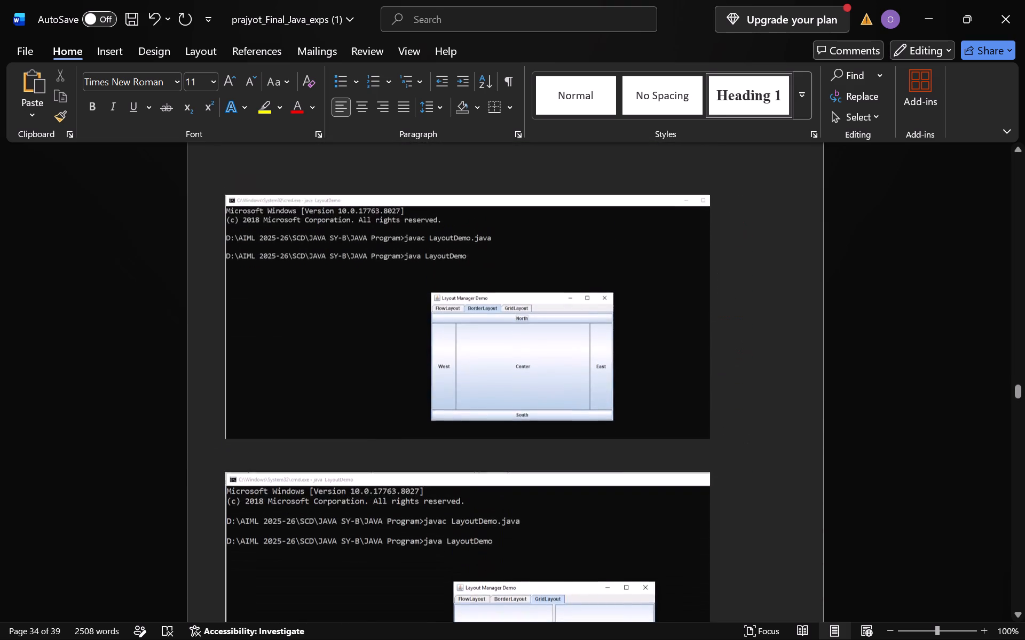
{"action": "scroll", "coordinate": [626, 456], "scroll_direction": "up", "scroll_amount": 5}
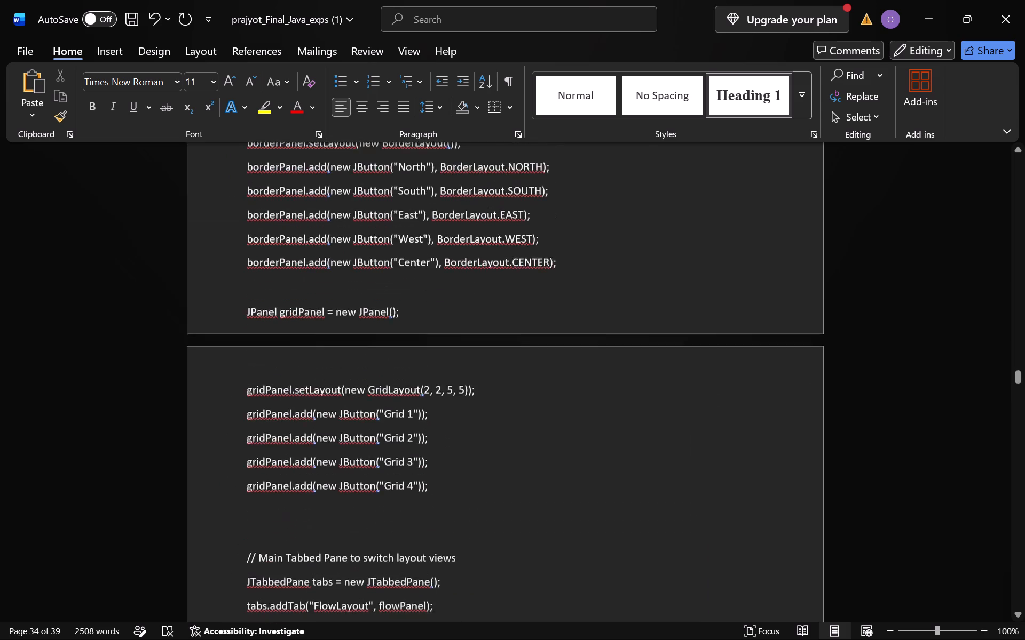
{"action": "scroll", "coordinate": [626, 456], "scroll_direction": "up", "scroll_amount": 4}
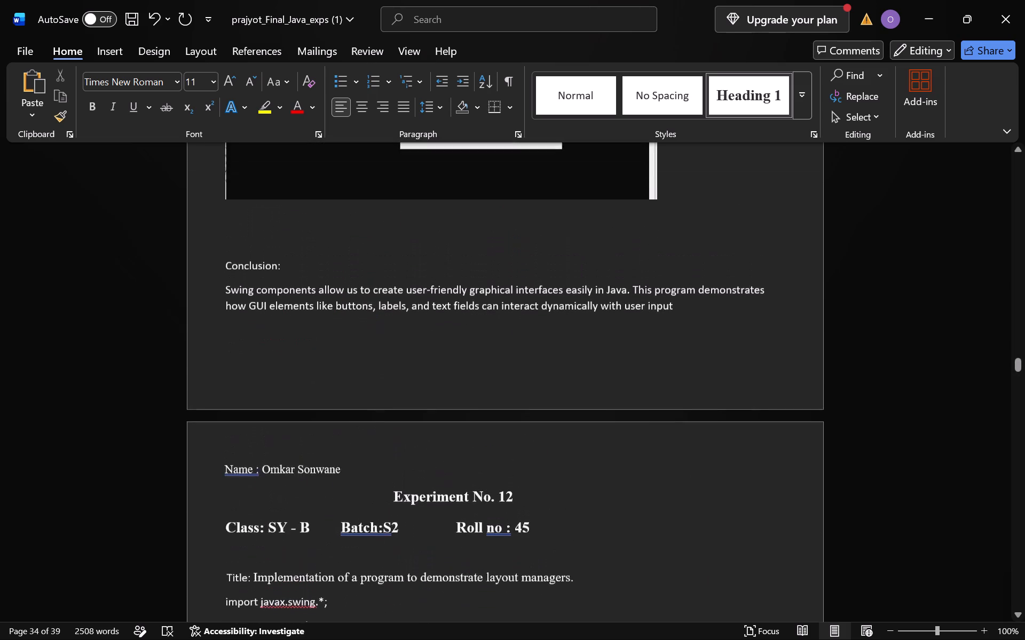
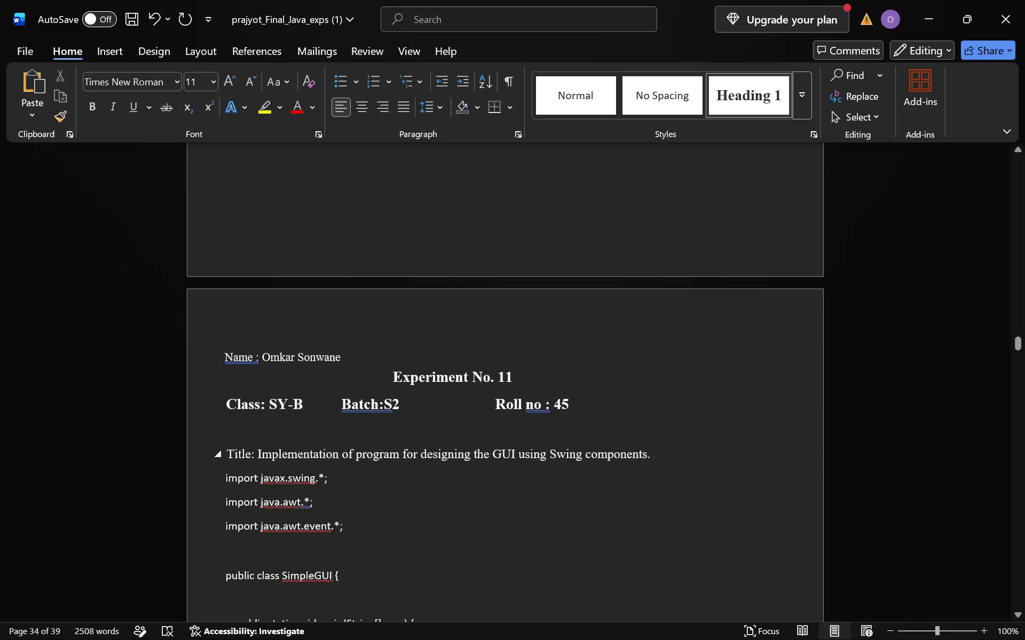
Check the pages of Experiments 10 and 9 backwards, including their name, class, batch and roll number lines.
{"action": "scroll", "coordinate": [650, 448], "scroll_direction": "up", "scroll_amount": 3}
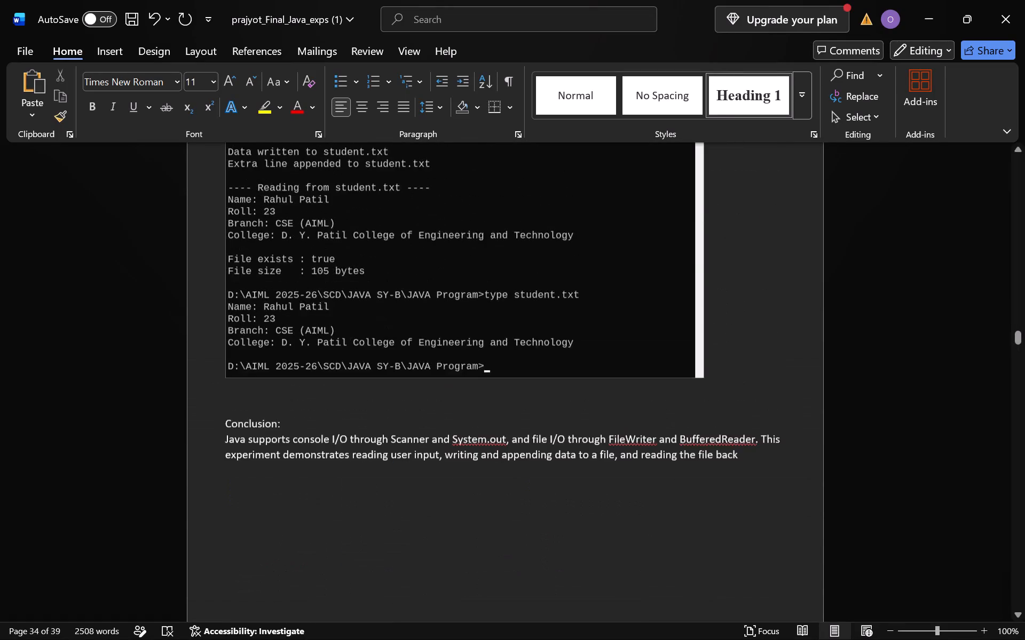
{"action": "scroll", "coordinate": [650, 448], "scroll_direction": "up", "scroll_amount": 4}
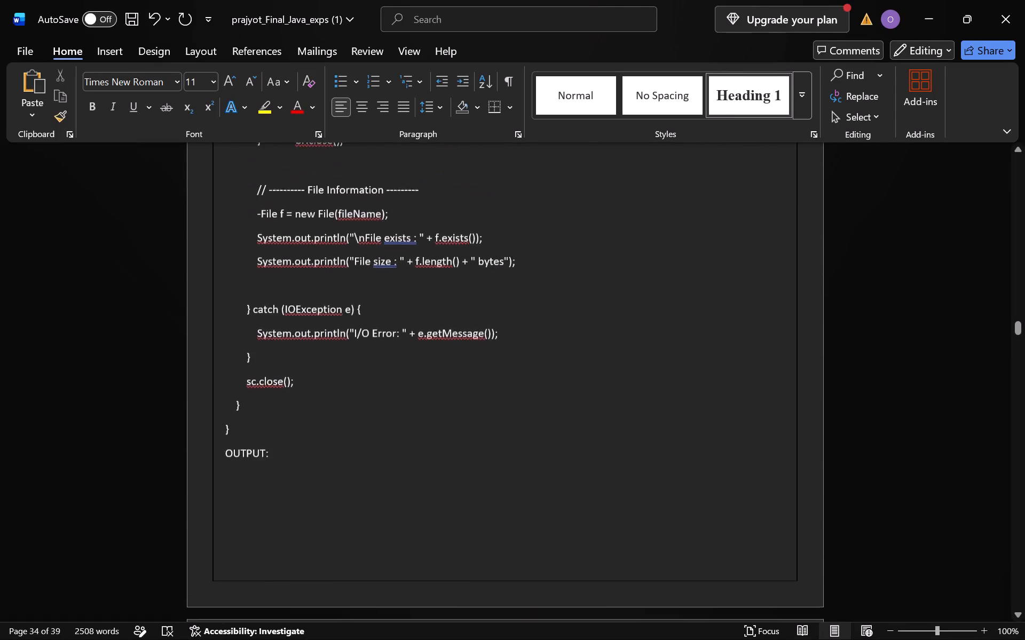
{"action": "scroll", "coordinate": [650, 448], "scroll_direction": "up", "scroll_amount": 3}
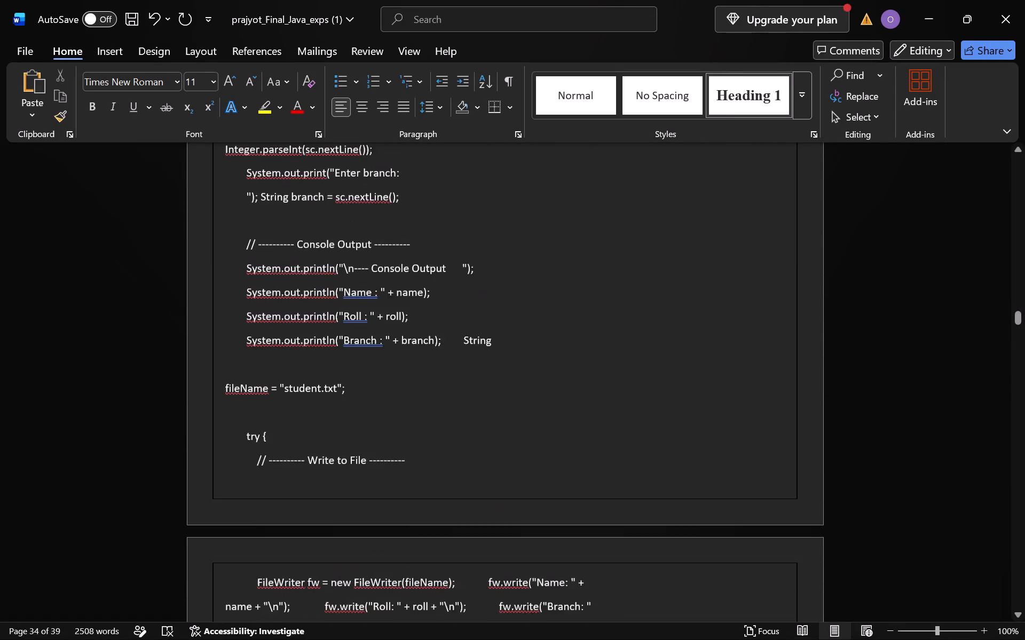
{"action": "scroll", "coordinate": [650, 448], "scroll_direction": "up", "scroll_amount": 2}
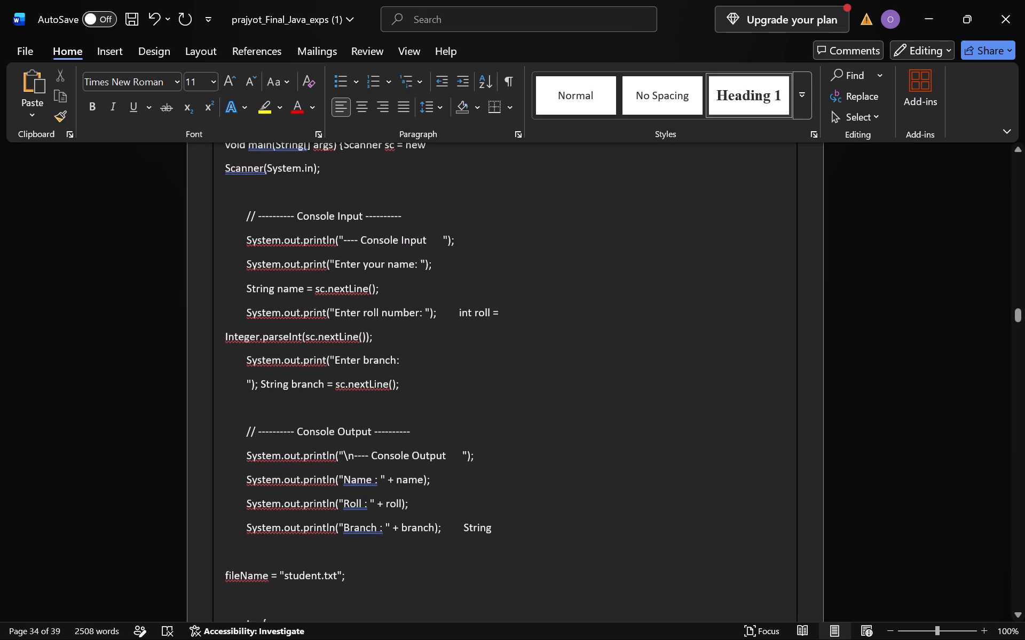
{"action": "scroll", "coordinate": [650, 448], "scroll_direction": "up", "scroll_amount": 1}
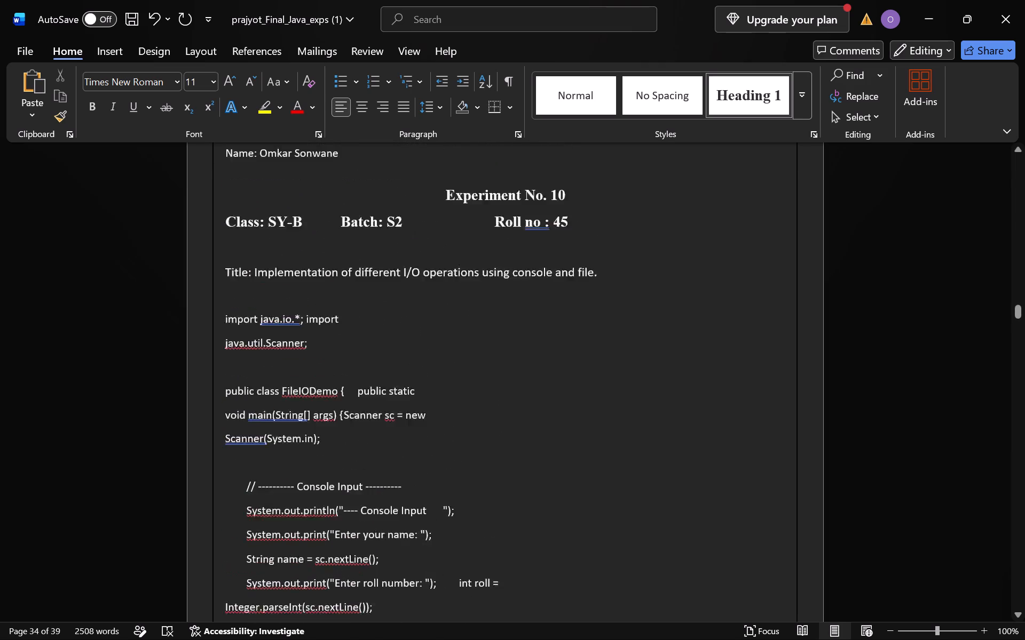
{"action": "scroll", "coordinate": [650, 448], "scroll_direction": "up", "scroll_amount": 2}
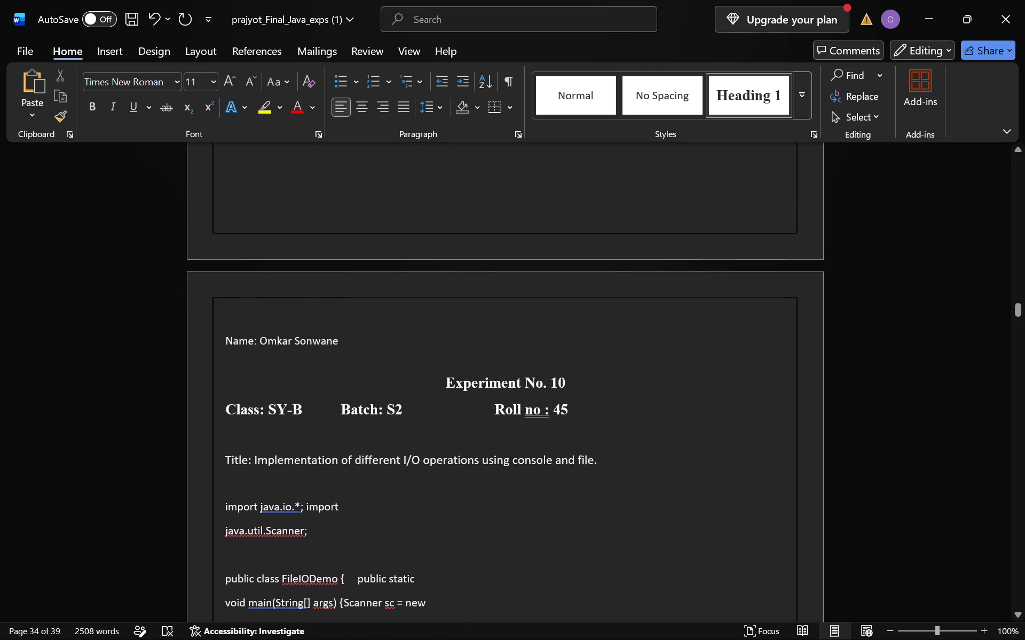
{"action": "scroll", "coordinate": [650, 448], "scroll_direction": "up", "scroll_amount": 2}
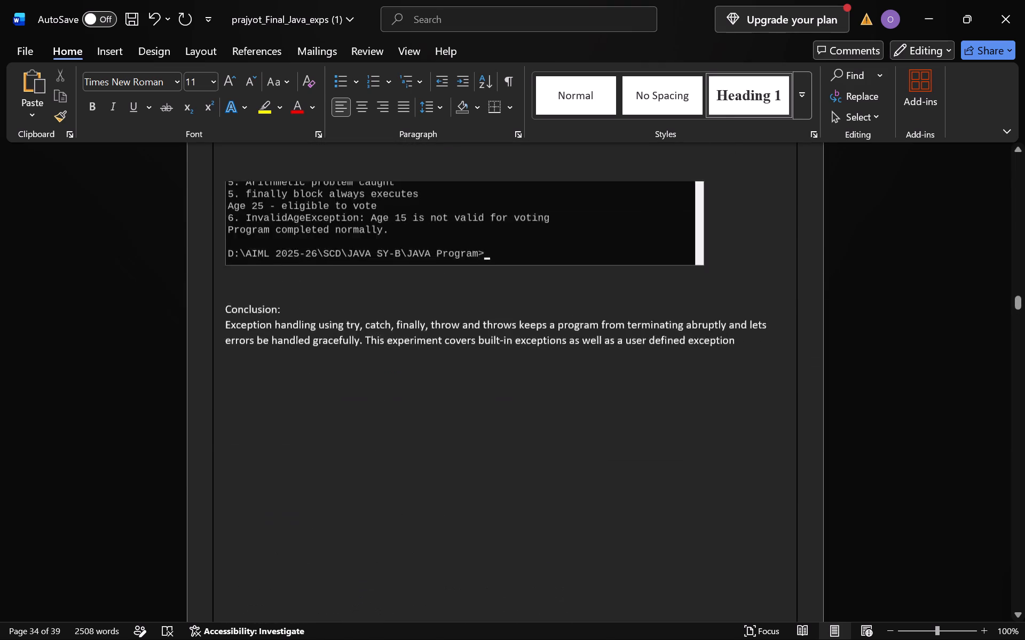
{"action": "scroll", "coordinate": [650, 448], "scroll_direction": "up", "scroll_amount": 4}
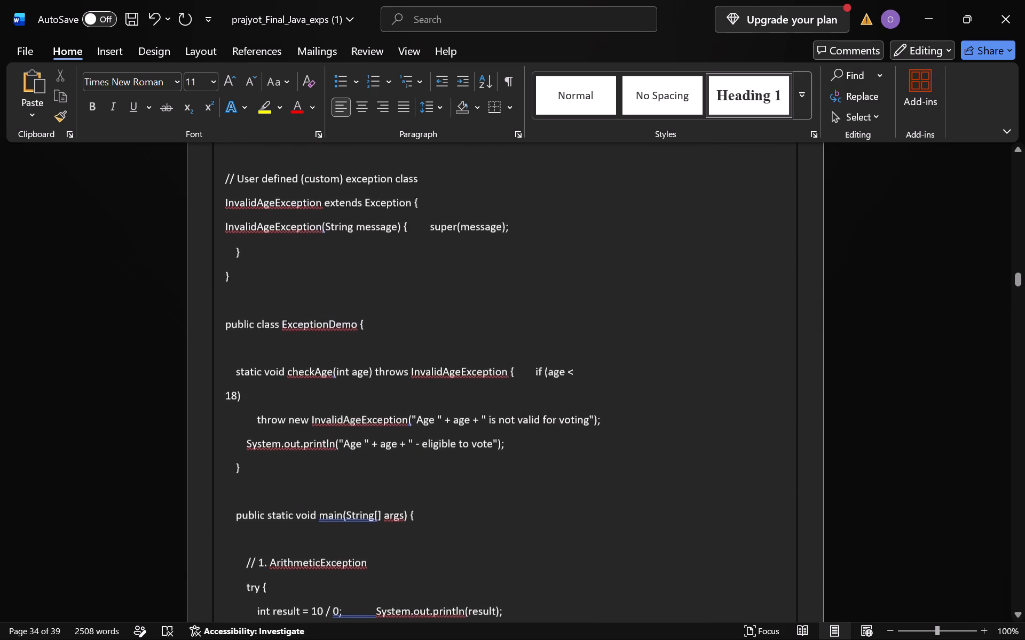
{"action": "scroll", "coordinate": [650, 448], "scroll_direction": "up", "scroll_amount": 1}
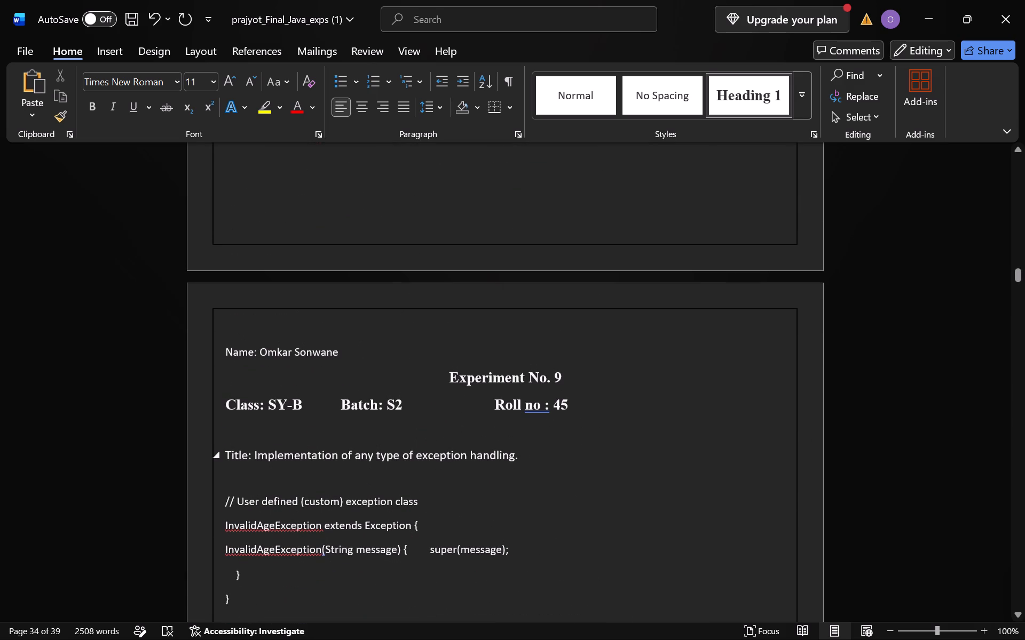
Check the pages of Experiments 8 and 7 backwards, including their name, class, batch and roll number lines.
{"action": "scroll", "coordinate": [650, 448], "scroll_direction": "up", "scroll_amount": 3}
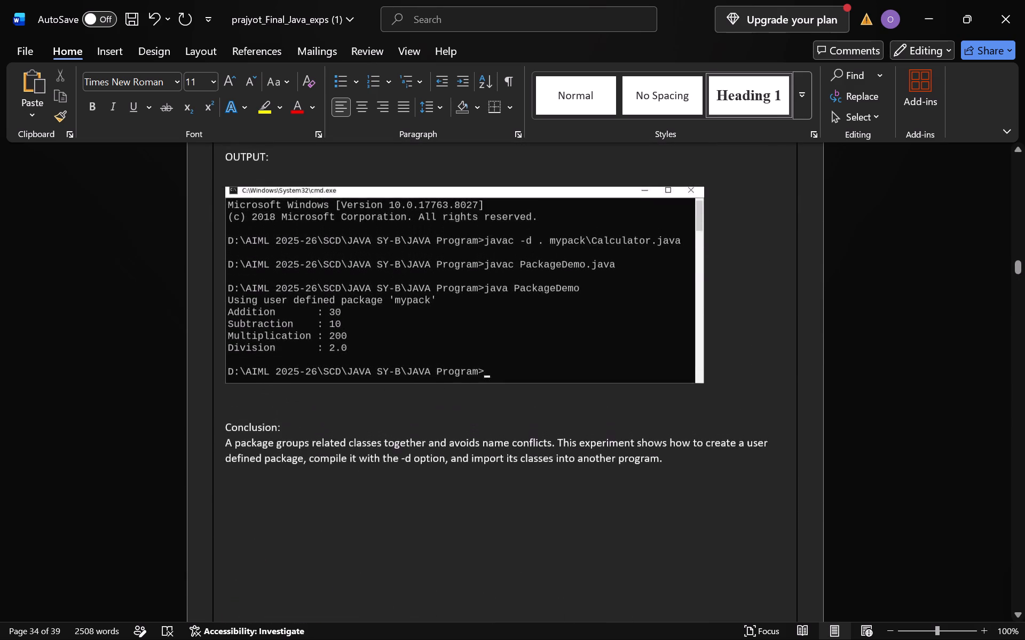
{"action": "scroll", "coordinate": [650, 448], "scroll_direction": "up", "scroll_amount": 3}
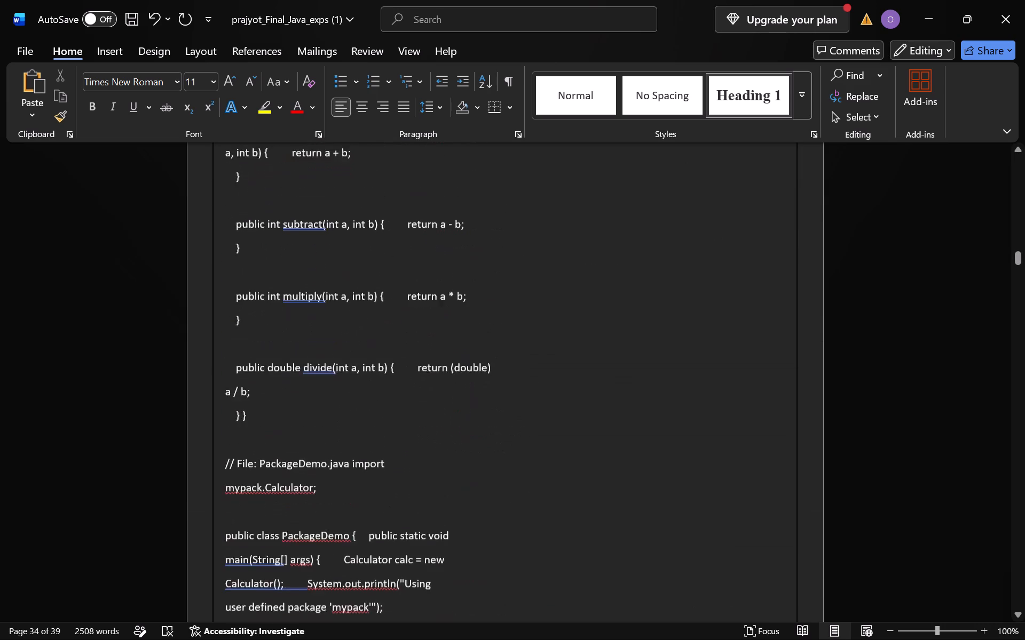
{"action": "scroll", "coordinate": [650, 448], "scroll_direction": "up", "scroll_amount": 2}
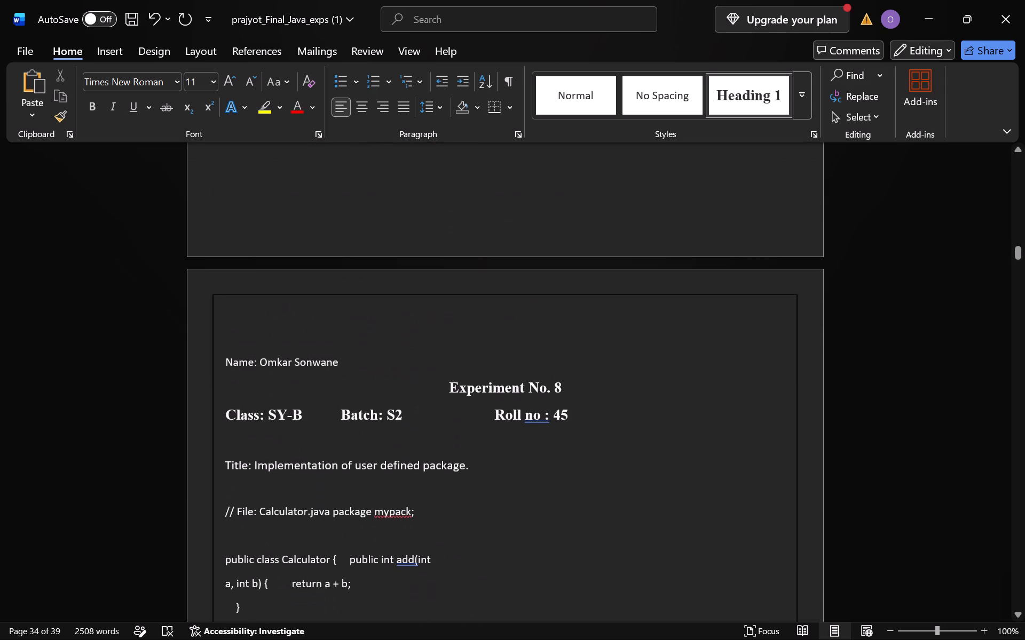
{"action": "scroll", "coordinate": [653, 392], "scroll_direction": "up", "scroll_amount": 2}
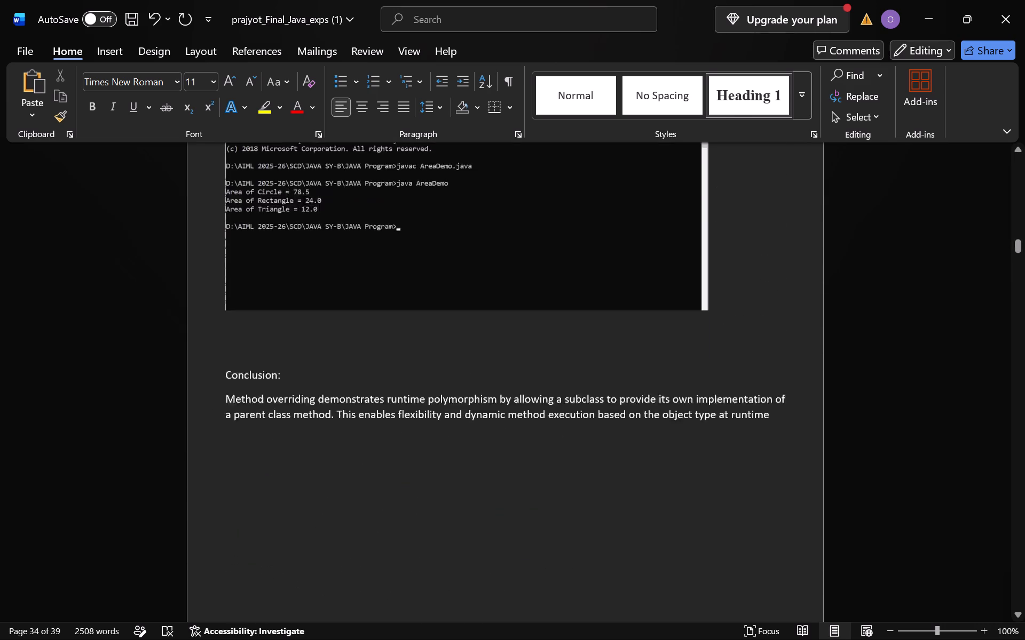
{"action": "scroll", "coordinate": [653, 392], "scroll_direction": "up", "scroll_amount": 4}
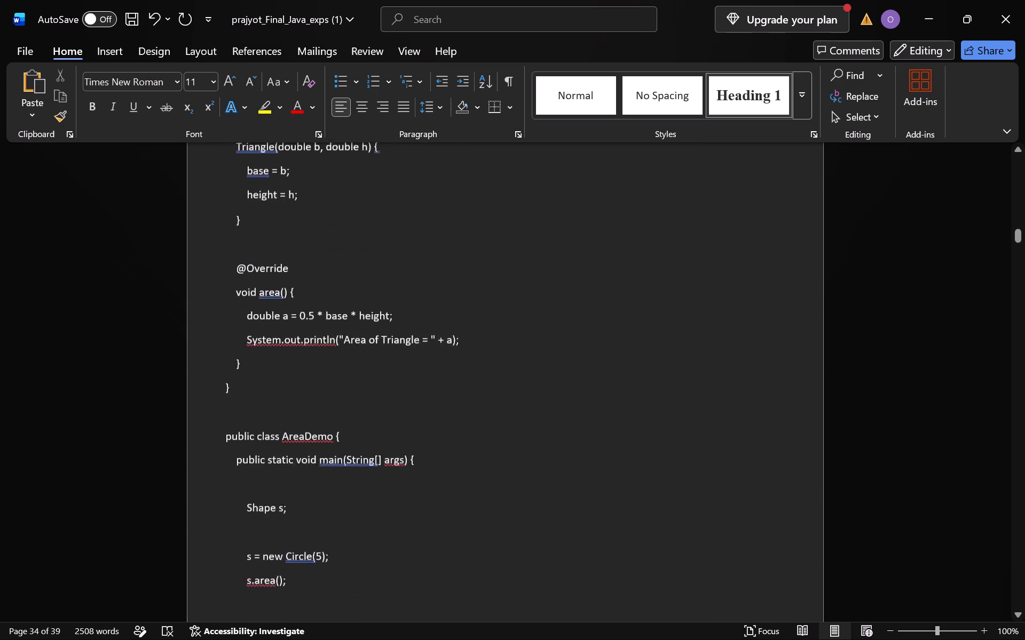
{"action": "scroll", "coordinate": [653, 392], "scroll_direction": "up", "scroll_amount": 4}
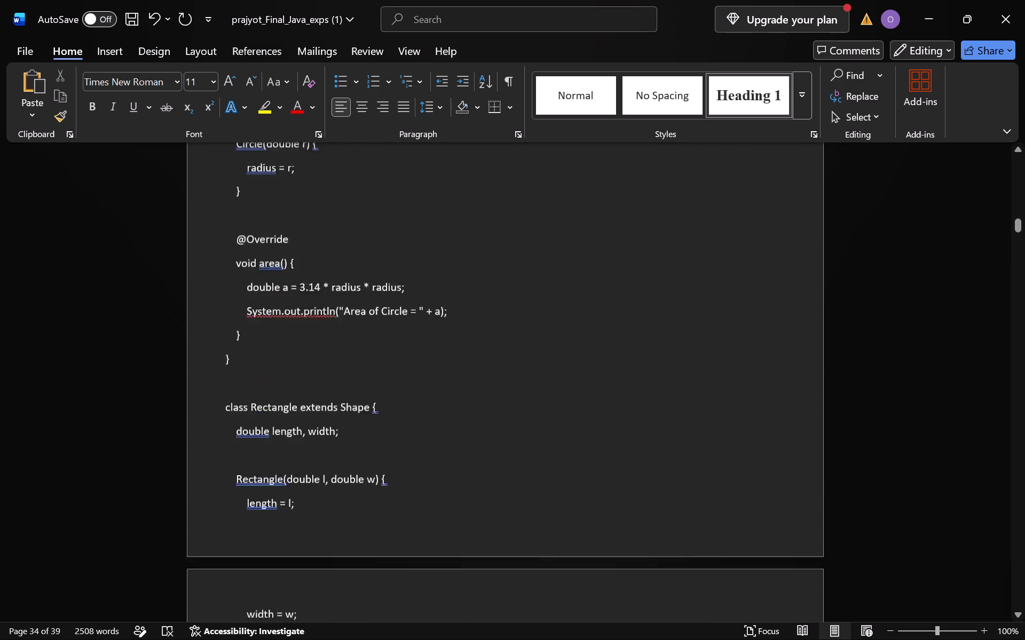
{"action": "scroll", "coordinate": [653, 392], "scroll_direction": "up", "scroll_amount": 3}
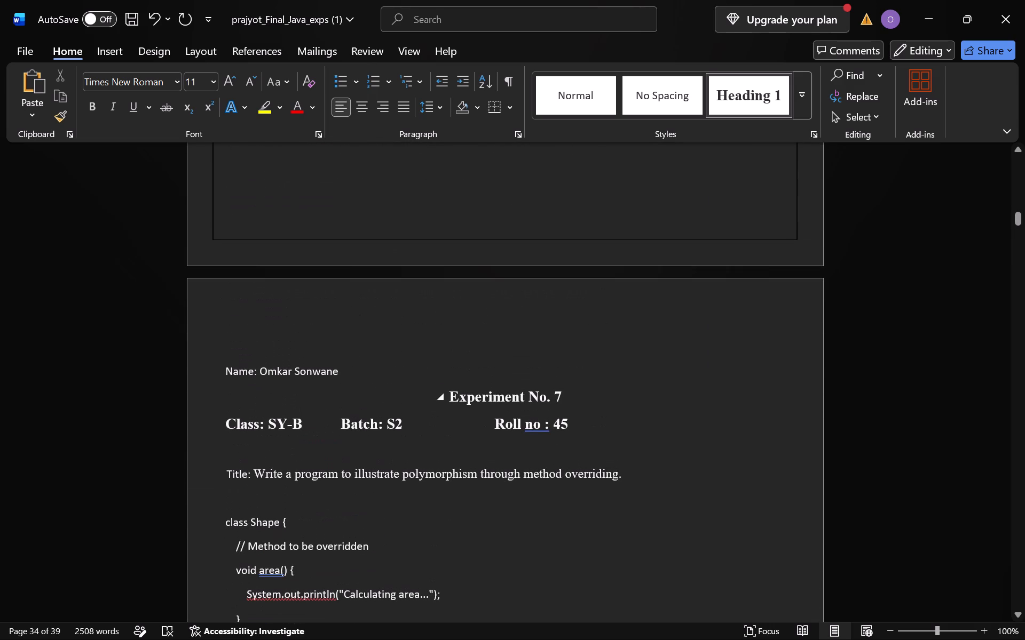
Check the pages of Experiments 6 and 5 backwards, including their name, class, batch and roll number lines.
{"action": "scroll", "coordinate": [621, 381], "scroll_direction": "up", "scroll_amount": 1}
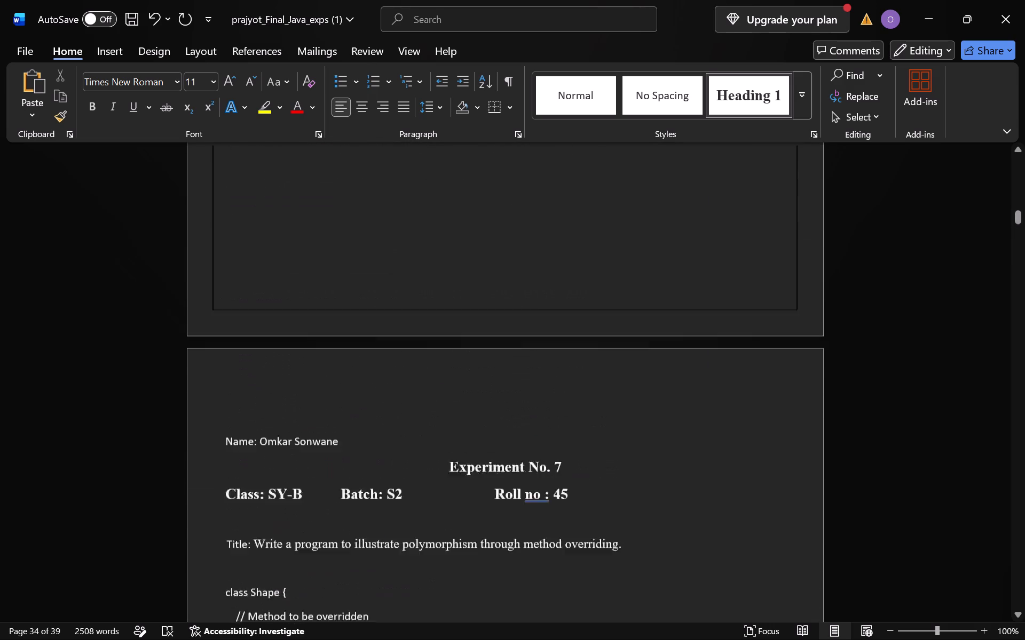
{"action": "scroll", "coordinate": [621, 381], "scroll_direction": "up", "scroll_amount": 3}
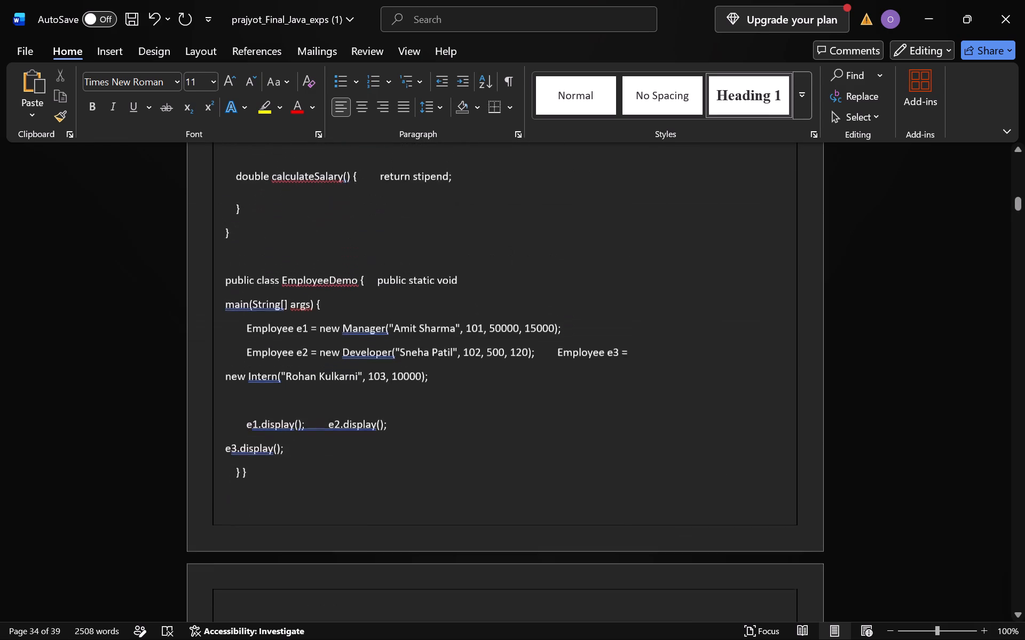
{"action": "scroll", "coordinate": [621, 381], "scroll_direction": "up", "scroll_amount": 5}
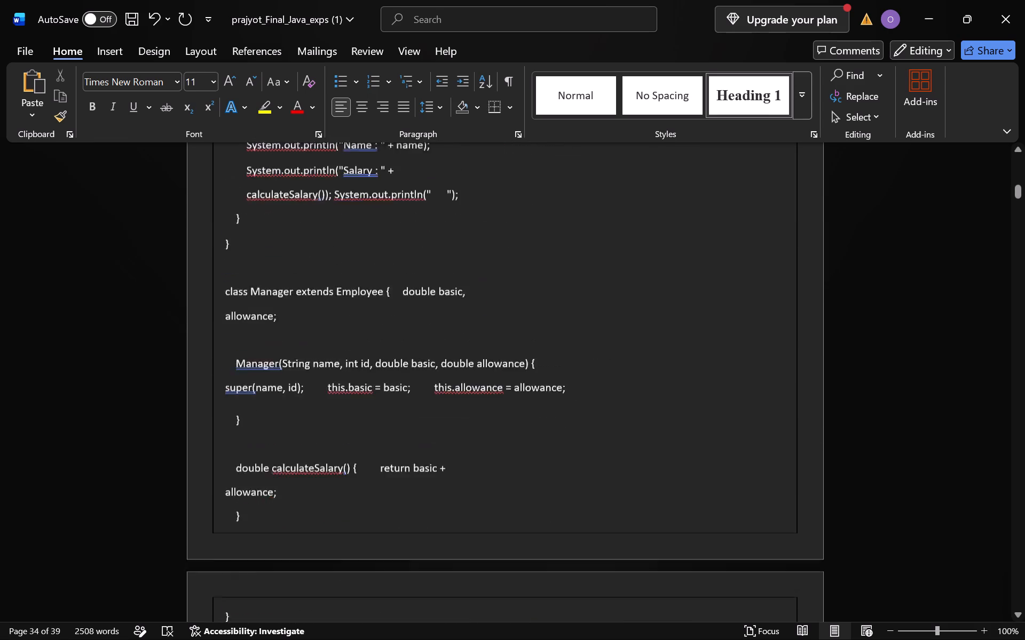
{"action": "scroll", "coordinate": [621, 381], "scroll_direction": "up", "scroll_amount": 3}
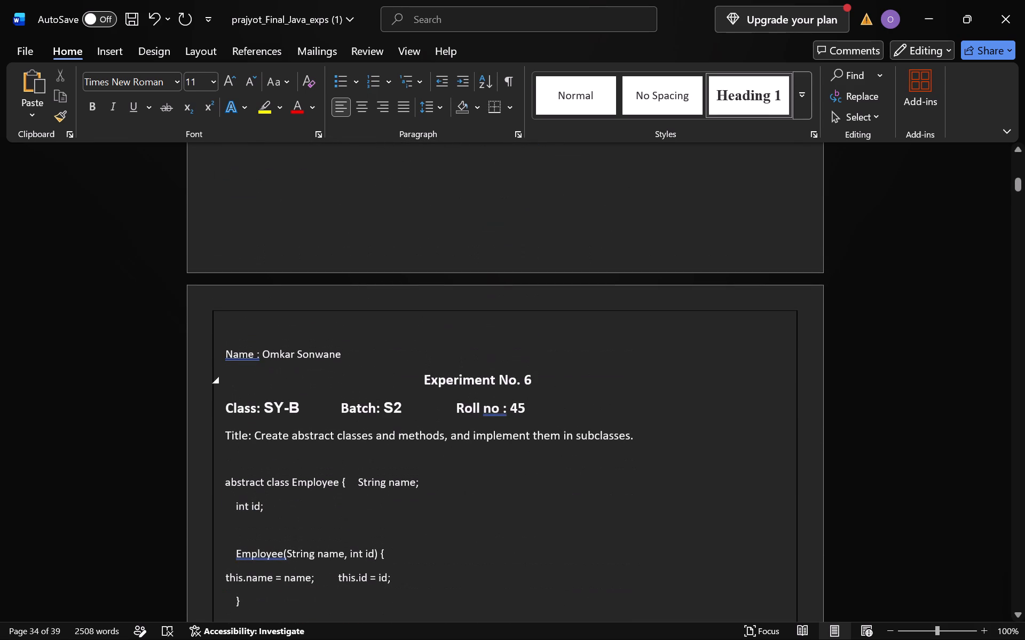
{"action": "scroll", "coordinate": [618, 379], "scroll_direction": "up", "scroll_amount": 3}
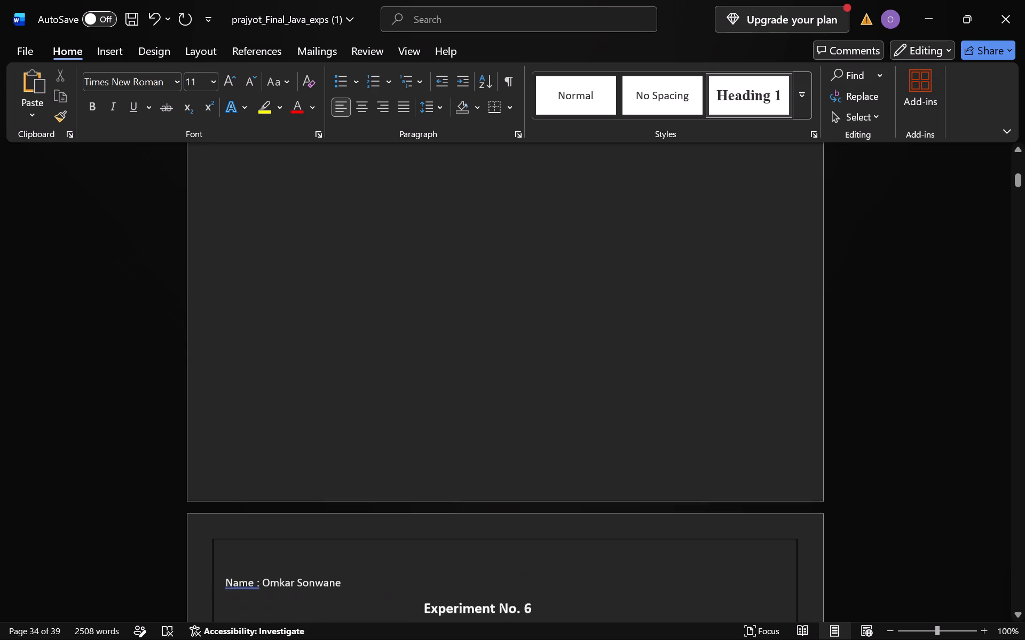
{"action": "scroll", "coordinate": [618, 379], "scroll_direction": "up", "scroll_amount": 2}
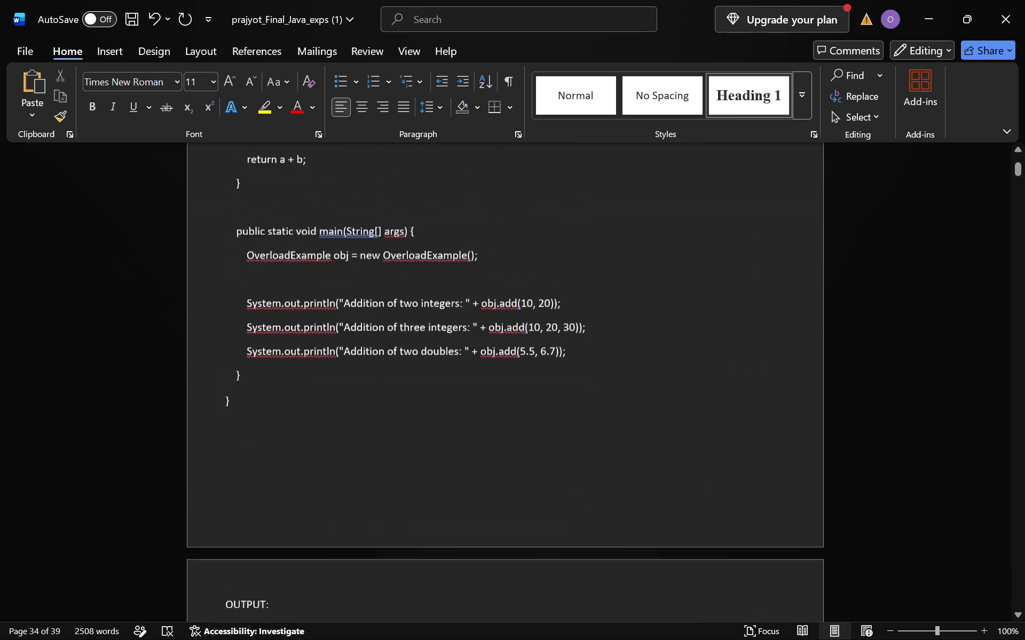
{"action": "scroll", "coordinate": [618, 379], "scroll_direction": "up", "scroll_amount": 4}
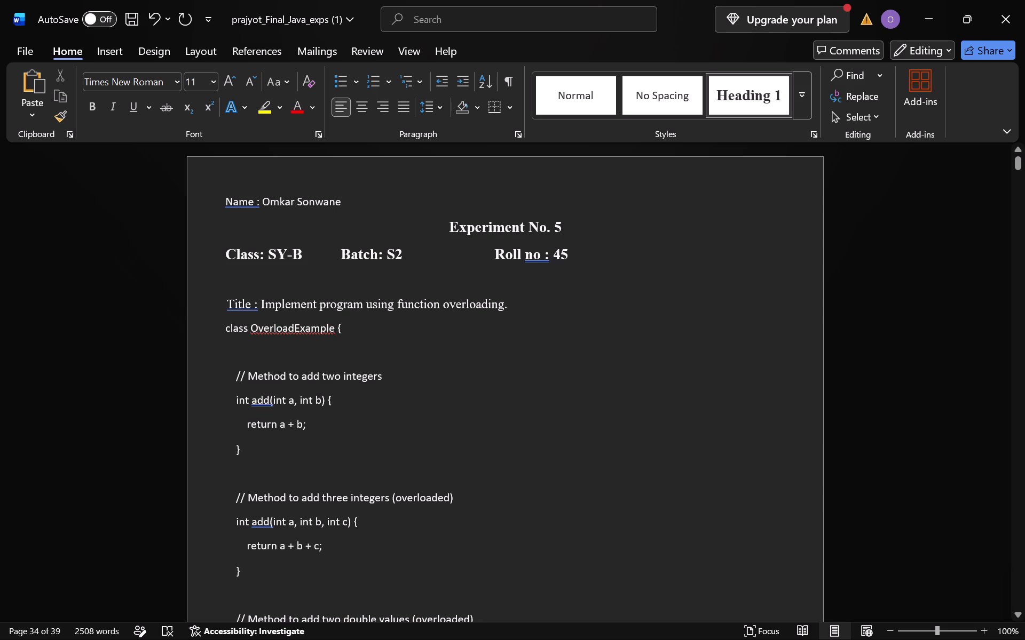
{"action": "scroll", "coordinate": [428, 277], "scroll_direction": "left", "scroll_amount": 1}
Save the edited Java experiments document under its existing name.
{"action": "left_click", "coordinate": [20, 54]}
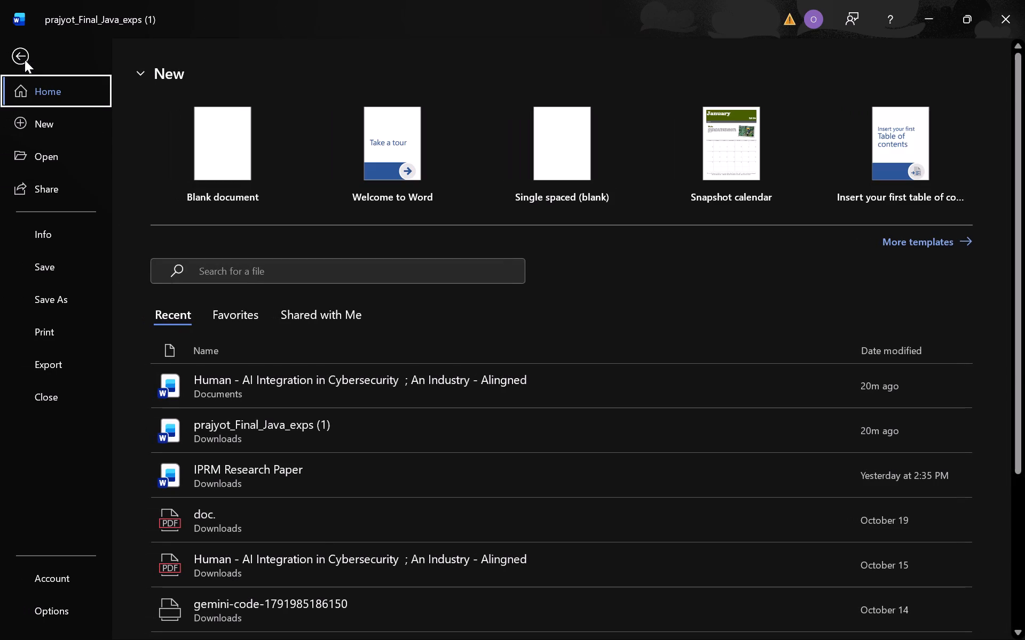
{"action": "left_click", "coordinate": [53, 269]}
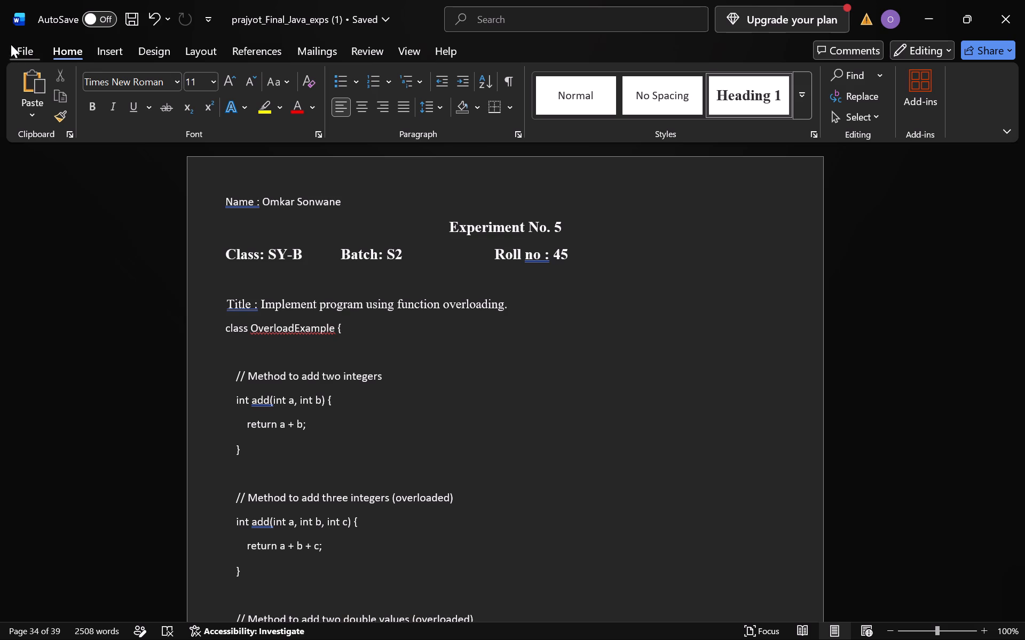
Start saving a copy of the document in the Downloads folder with PDF as the file type.
{"action": "left_click", "coordinate": [26, 49]}
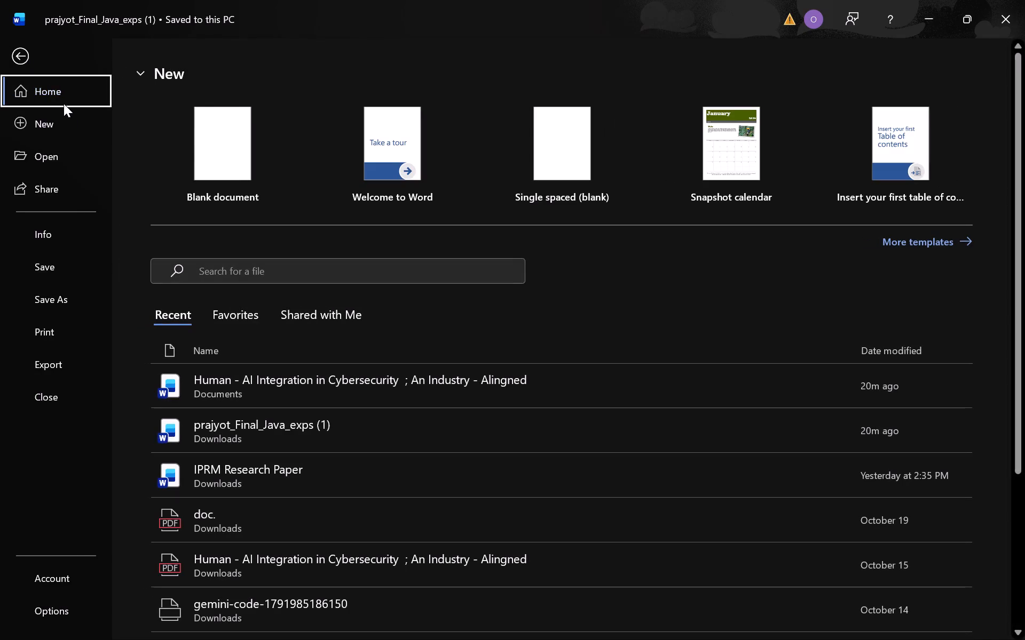
{"action": "left_click", "coordinate": [50, 295]}
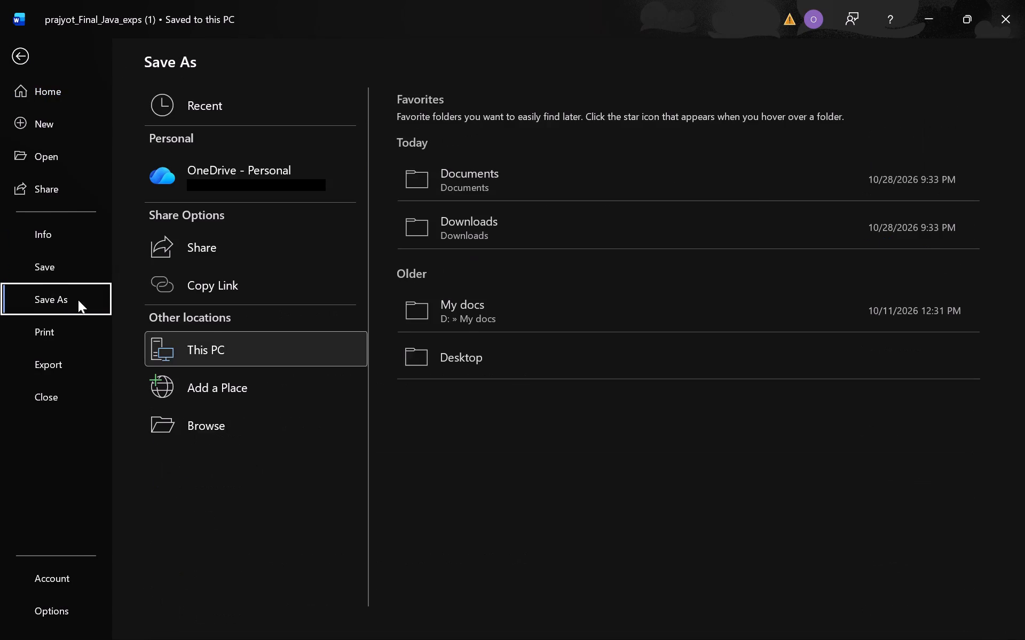
{"action": "left_click", "coordinate": [515, 215]}
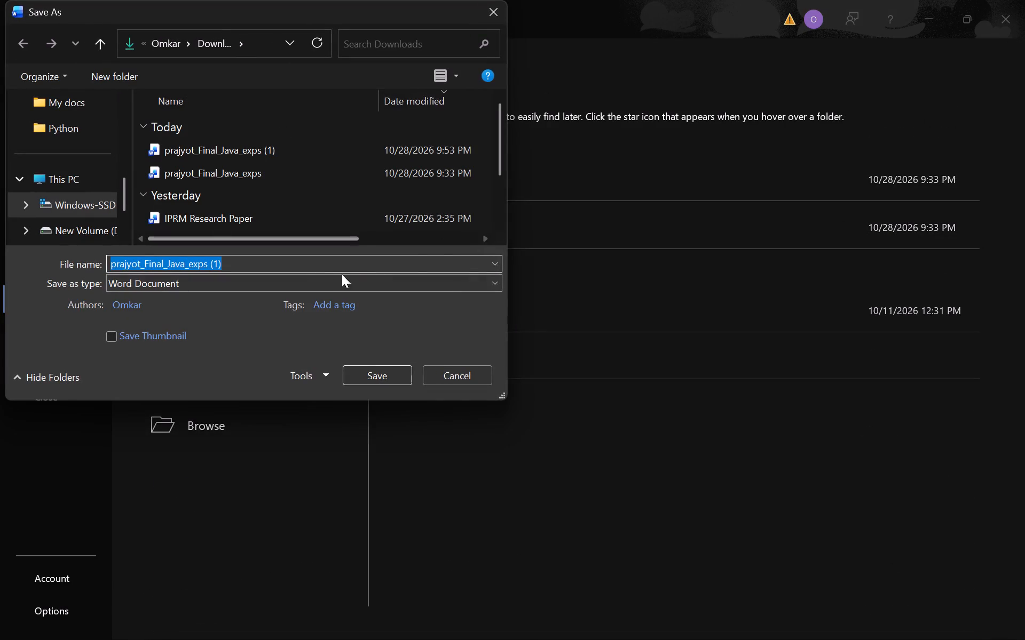
{"action": "left_click", "coordinate": [328, 293]}
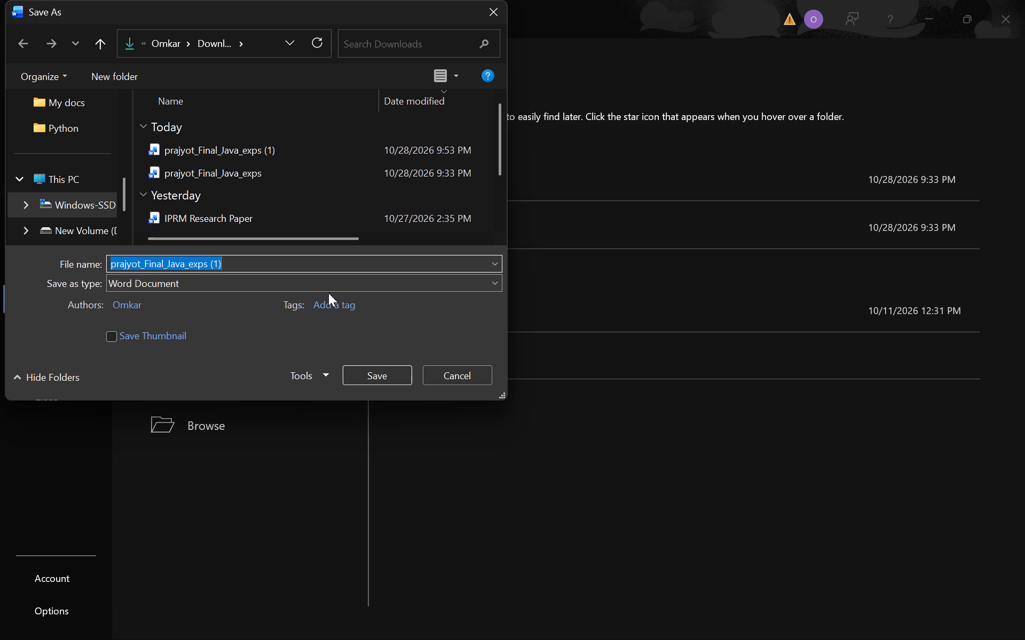
{"action": "left_click", "coordinate": [335, 287]}
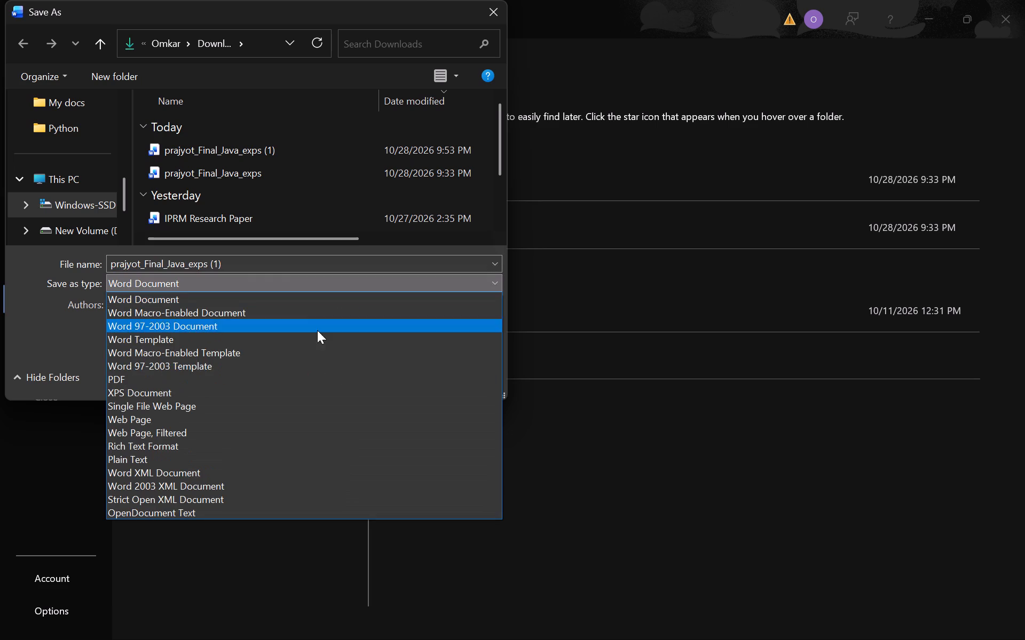
{"action": "left_click", "coordinate": [186, 382]}
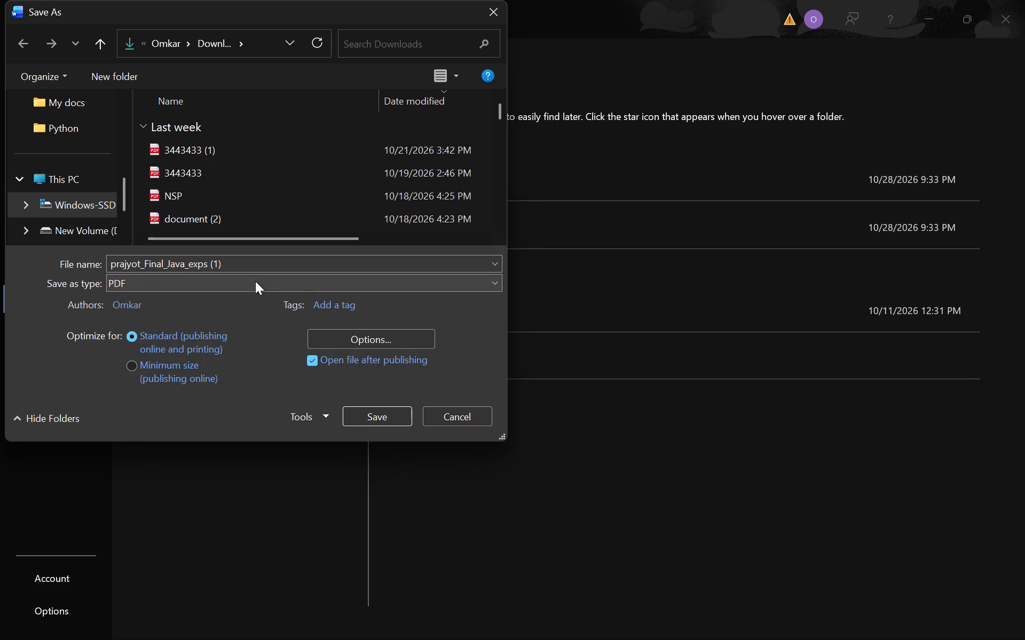
Replace the student name at the start of the PDF's file name with Omkar, capitalised, keeping the rest of the name.
{"action": "left_click", "coordinate": [140, 265]}
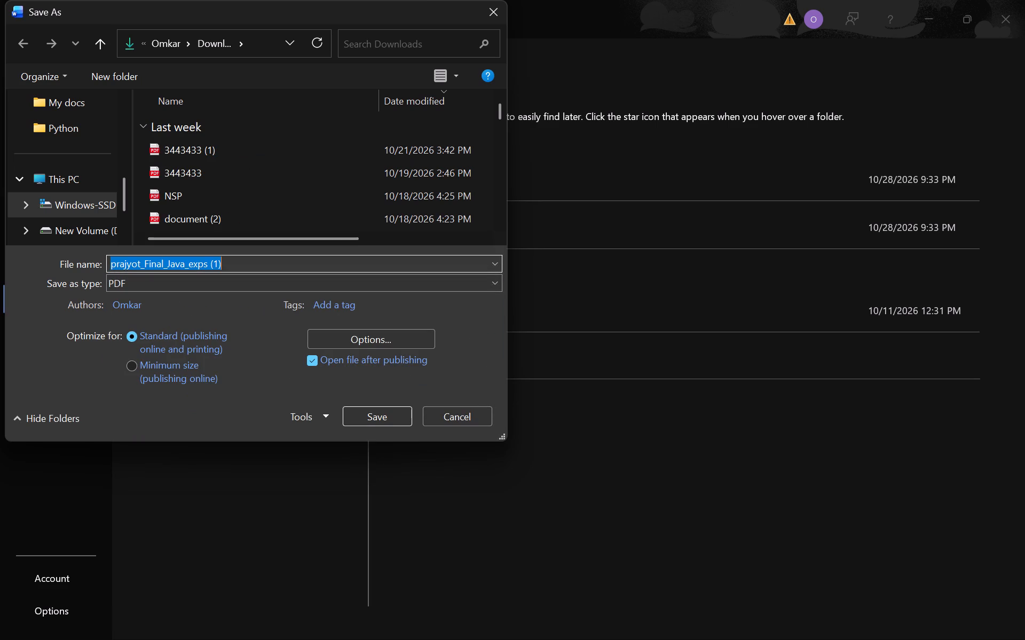
{"action": "left_click", "coordinate": [140, 265]}
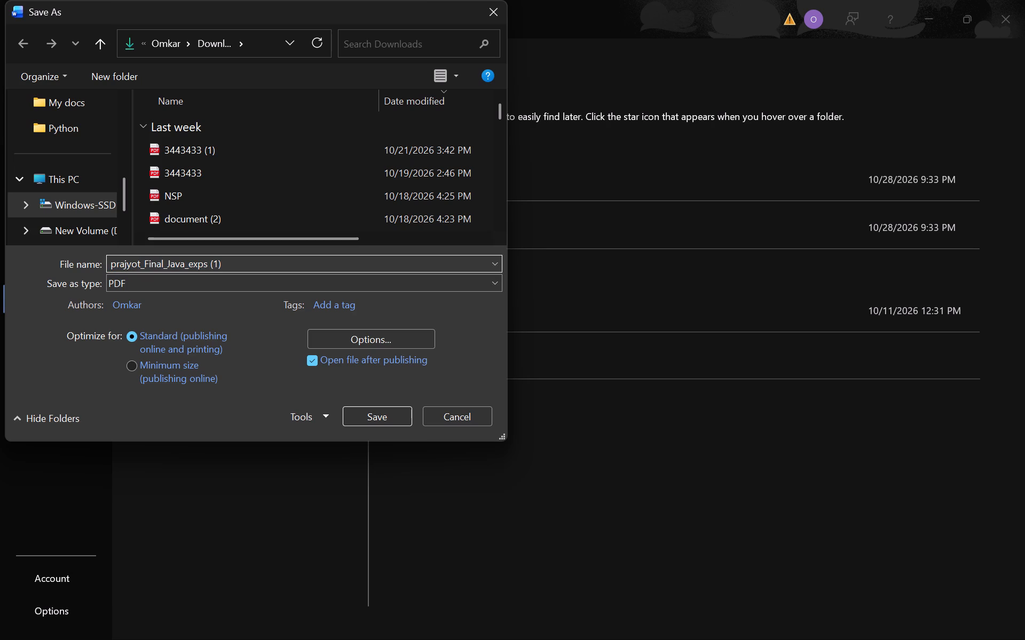
{"action": "key", "text": "ctrl+BackSpace"}
{"action": "type", "text": "omkar"}
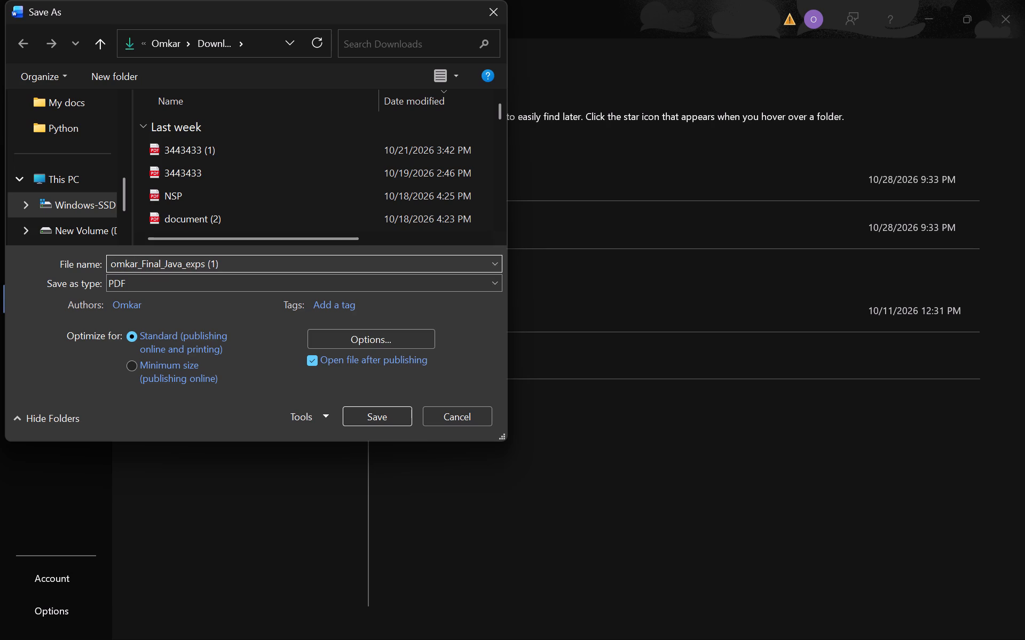
{"action": "key", "text": "ctrl+Left"}
{"action": "key", "text": "Right"}
{"action": "key", "text": "BackSpace"}
{"action": "key", "text": "ctrl+o"}
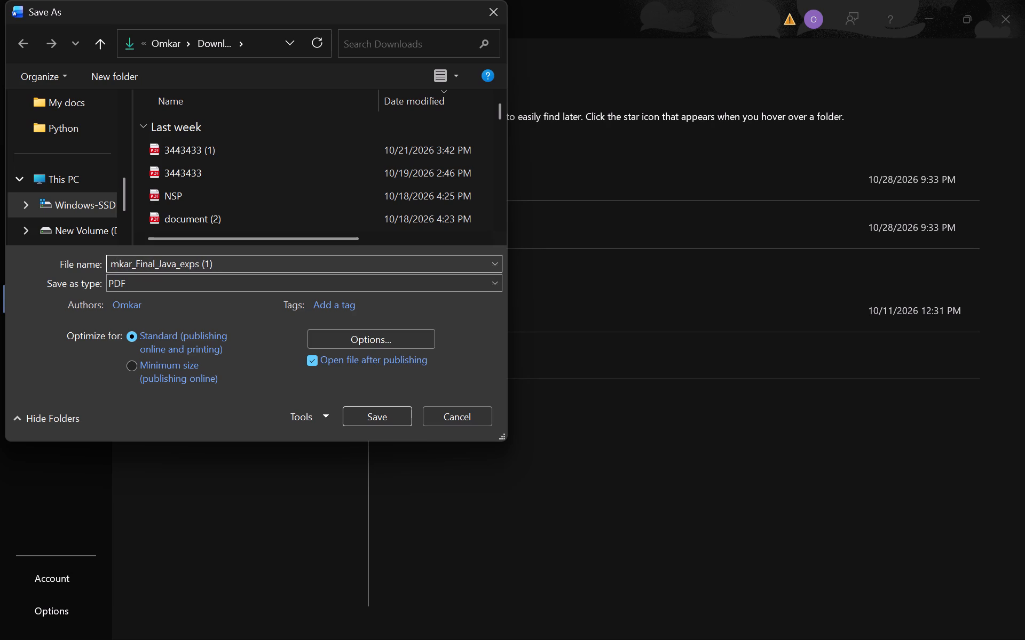
{"action": "key", "text": "shift+o"}
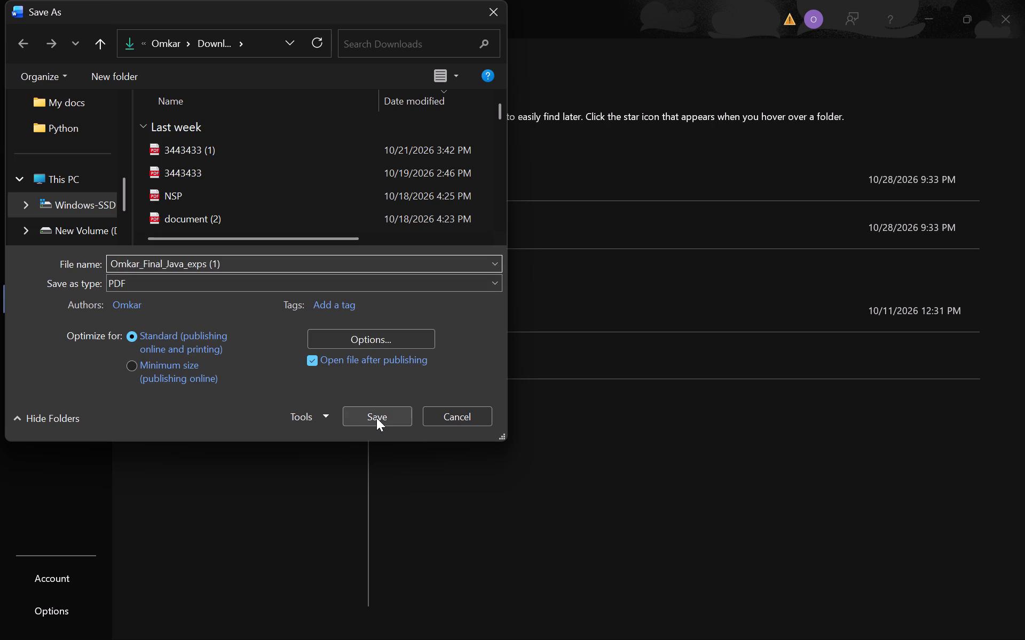
Replace the (1) ending of the file name with a colon, making it "Omkar_Final_Java_exps :", and try to save the PDF.
{"action": "left_click", "coordinate": [239, 268]}
{"action": "key", "text": "BackSpace"}
{"action": "key", "text": "BackSpace"}
{"action": "key", "text": "BackSpace"}
{"action": "key", "text": "shift+colon"}
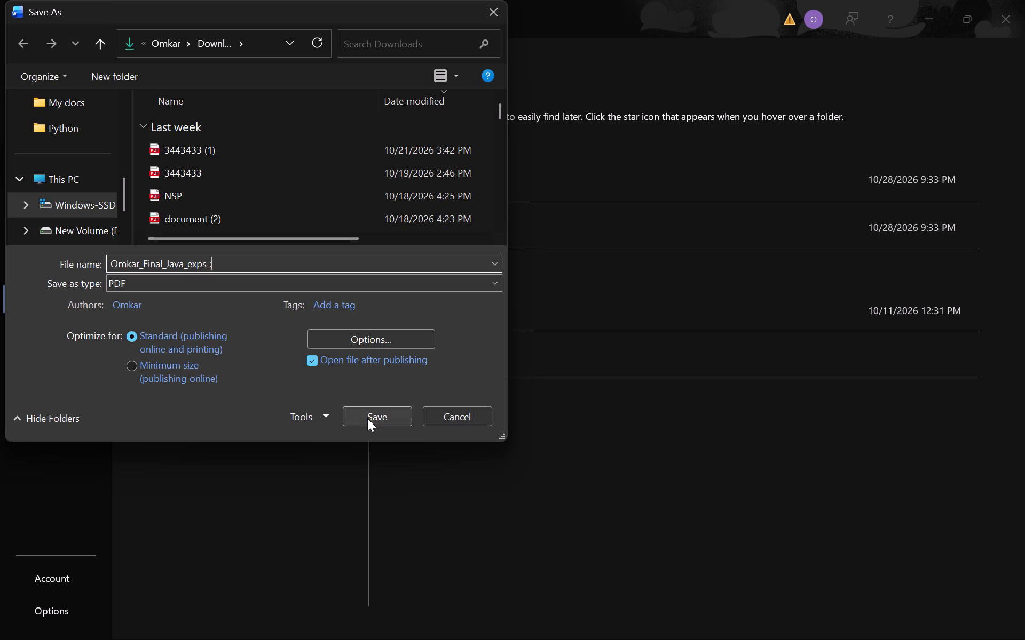
{"action": "left_click", "coordinate": [368, 418]}
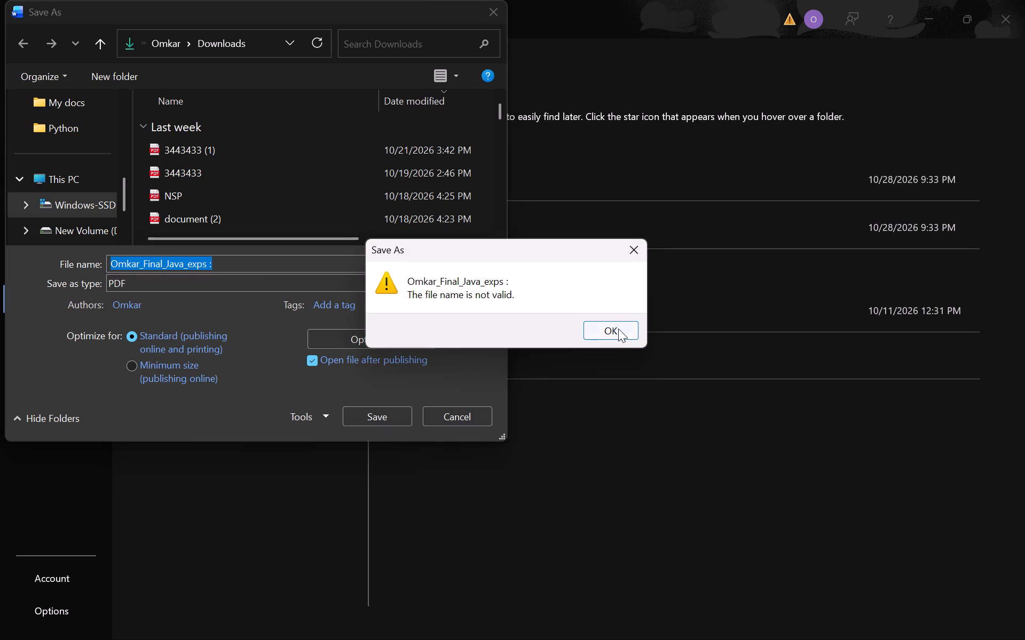
{"action": "left_click", "coordinate": [618, 333]}
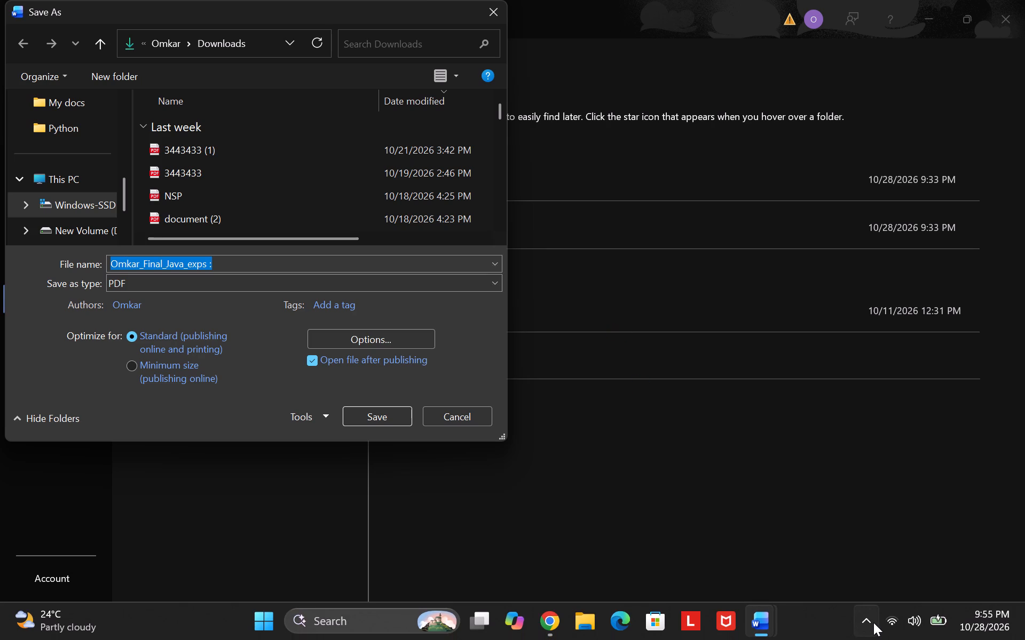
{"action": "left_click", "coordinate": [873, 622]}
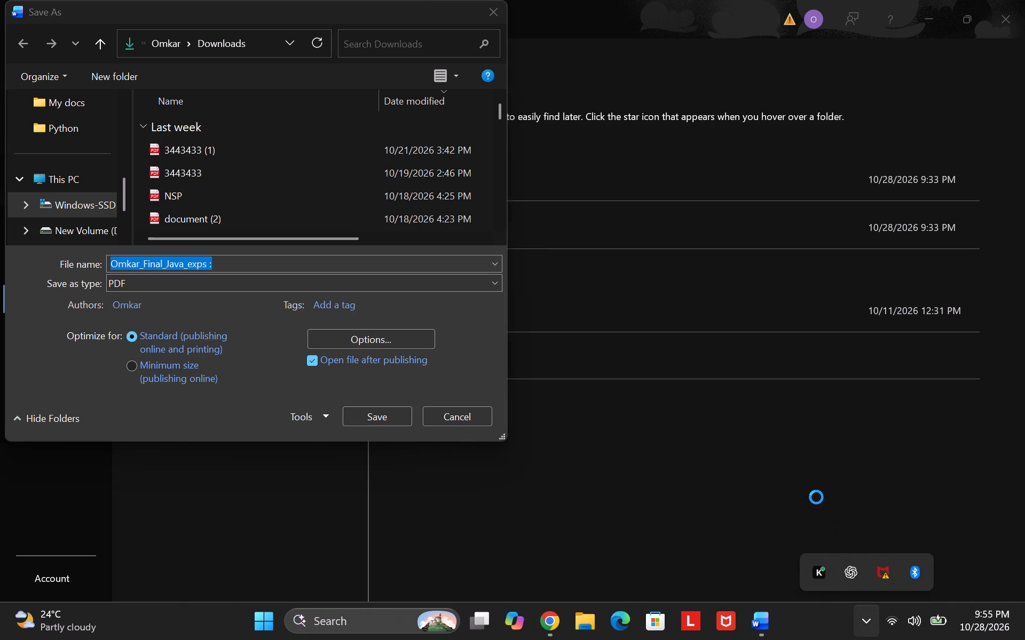
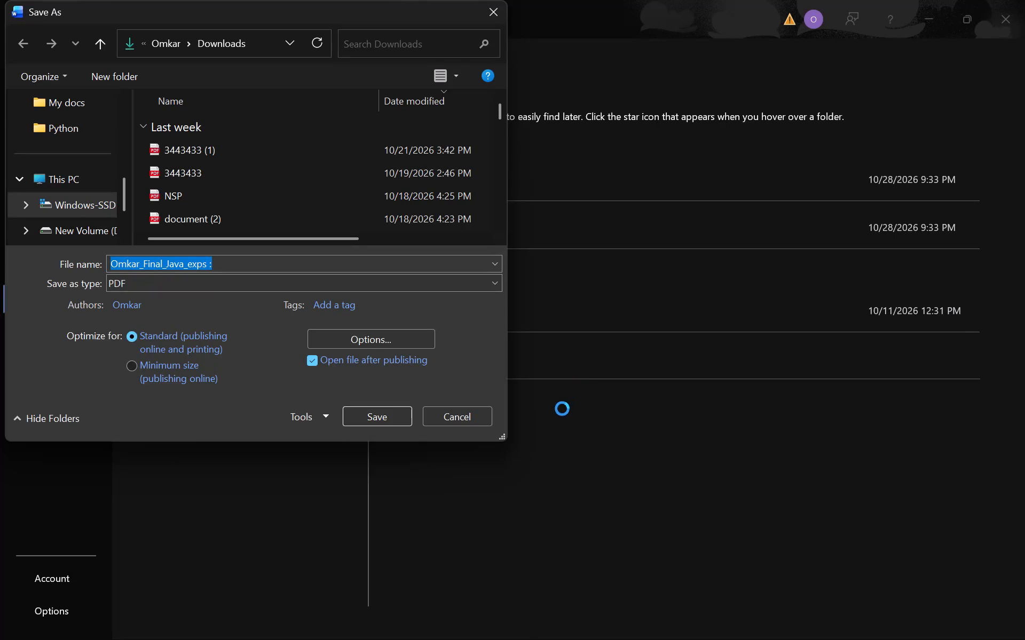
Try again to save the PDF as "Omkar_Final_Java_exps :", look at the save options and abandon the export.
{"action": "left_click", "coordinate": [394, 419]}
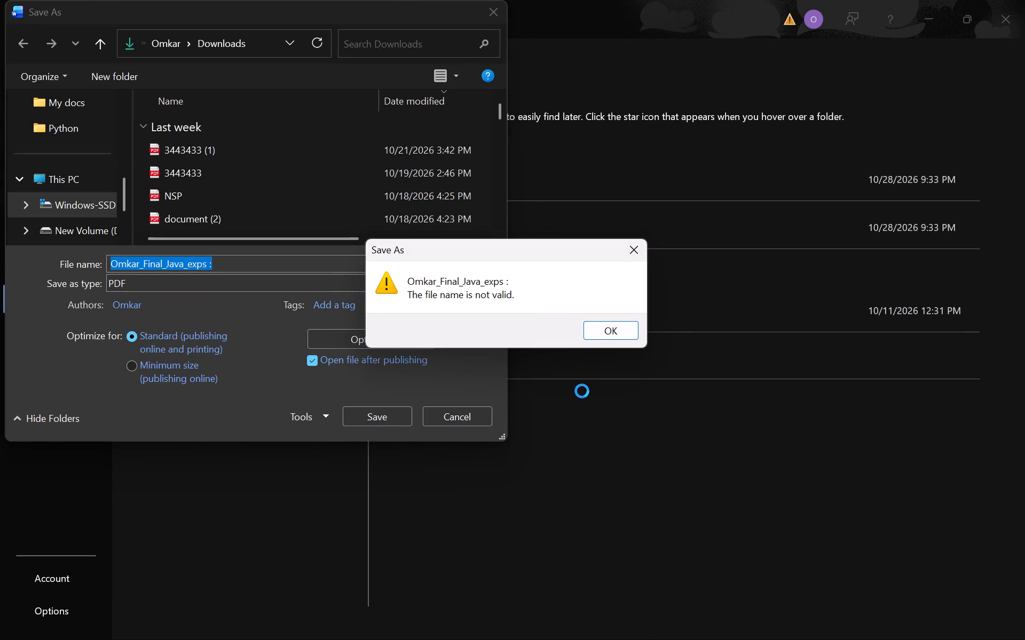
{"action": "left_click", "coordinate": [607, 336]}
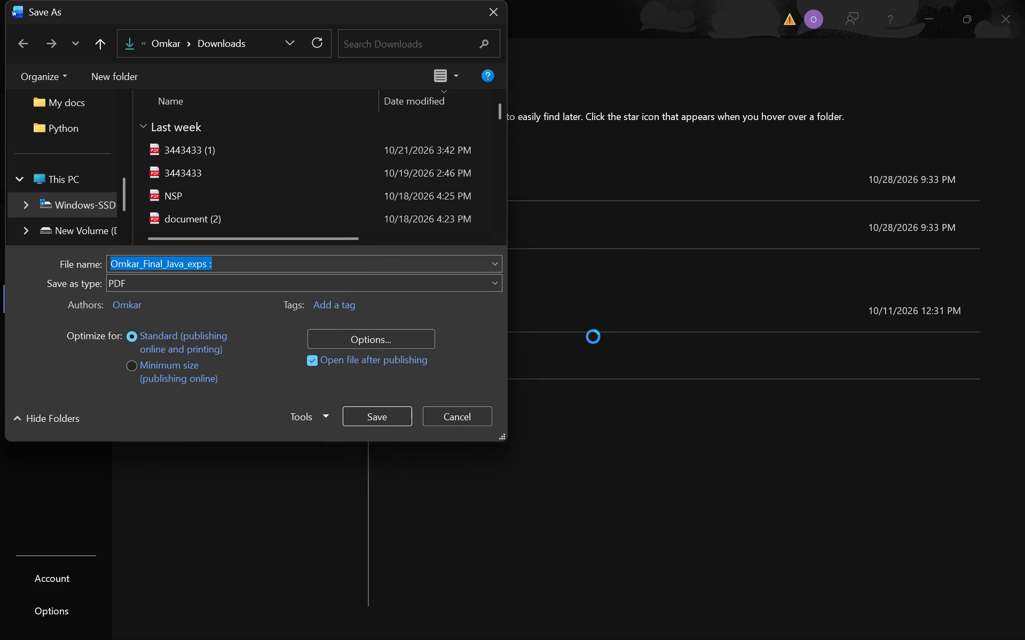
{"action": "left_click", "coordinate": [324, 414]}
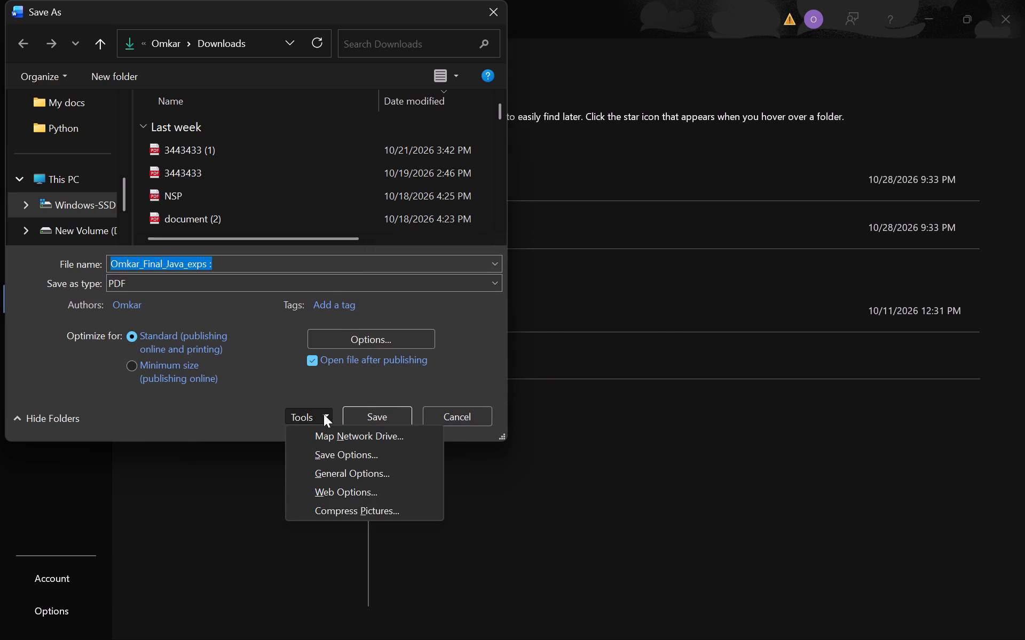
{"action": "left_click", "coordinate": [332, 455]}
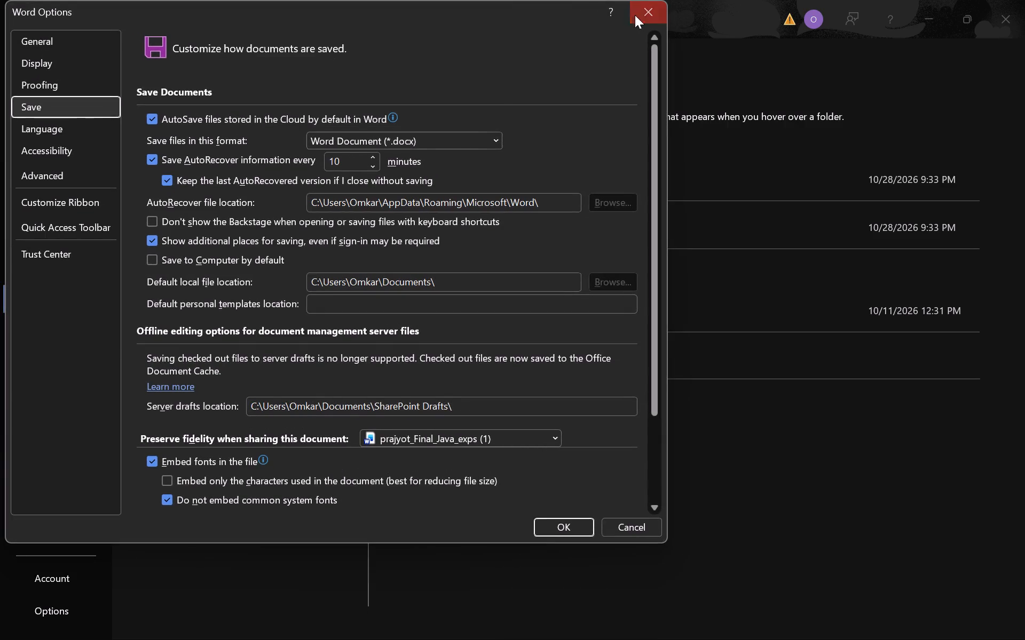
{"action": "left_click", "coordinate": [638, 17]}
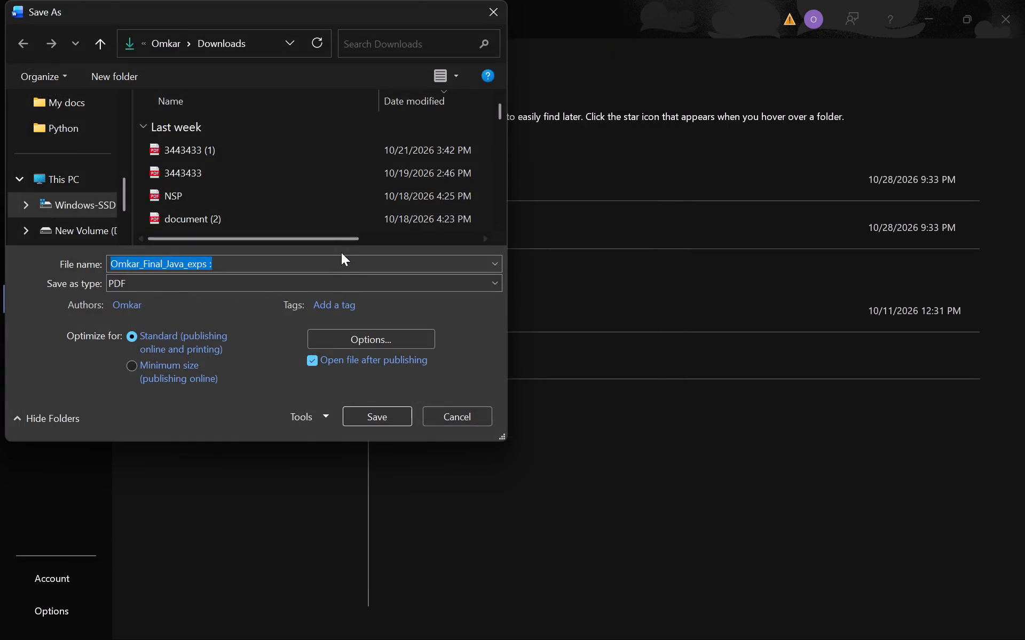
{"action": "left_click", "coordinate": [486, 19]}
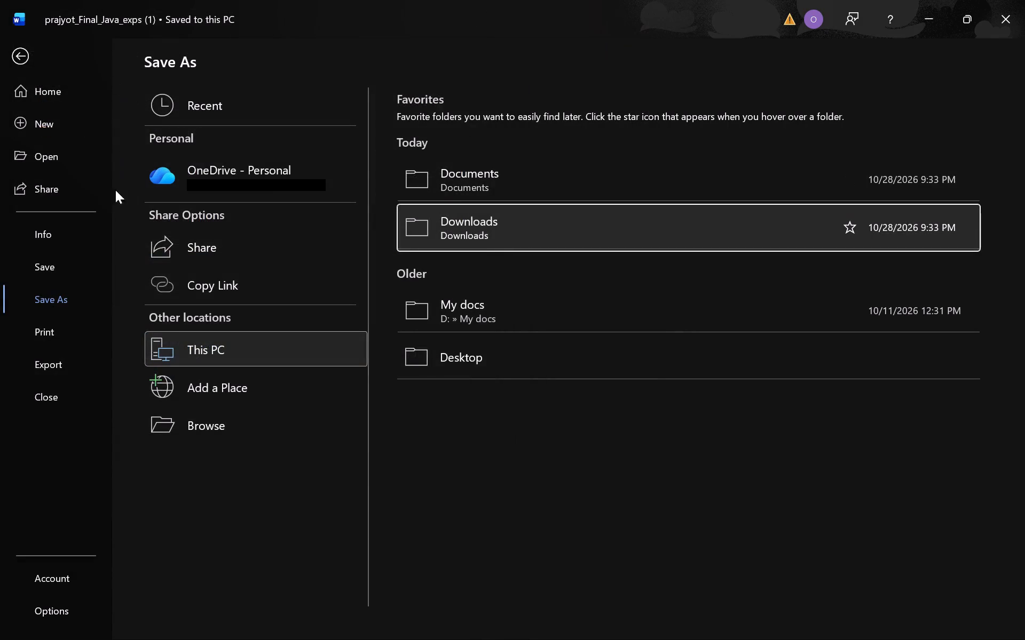
Save the Java experiments document under its existing name, repeating the save several times.
{"action": "left_click", "coordinate": [62, 266]}
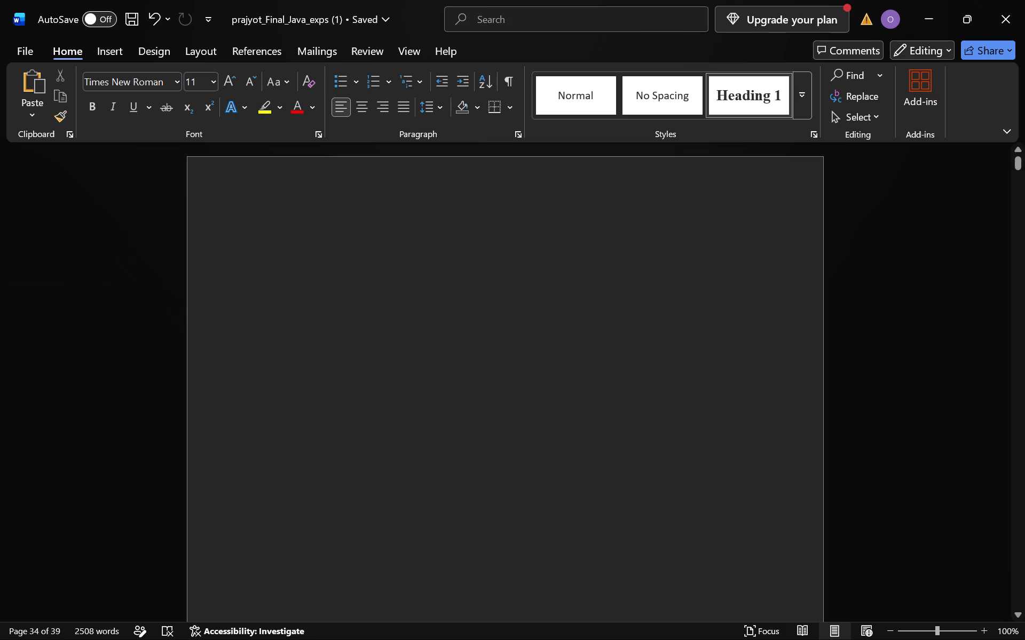
{"action": "left_click", "coordinate": [28, 57]}
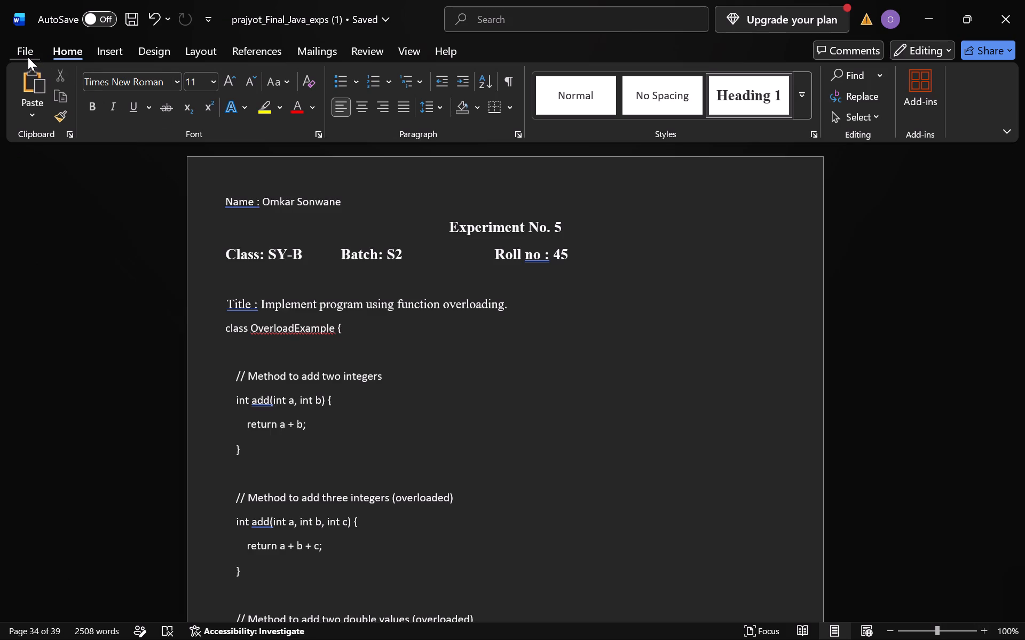
{"action": "left_click", "coordinate": [72, 265]}
{"action": "left_click", "coordinate": [24, 57]}
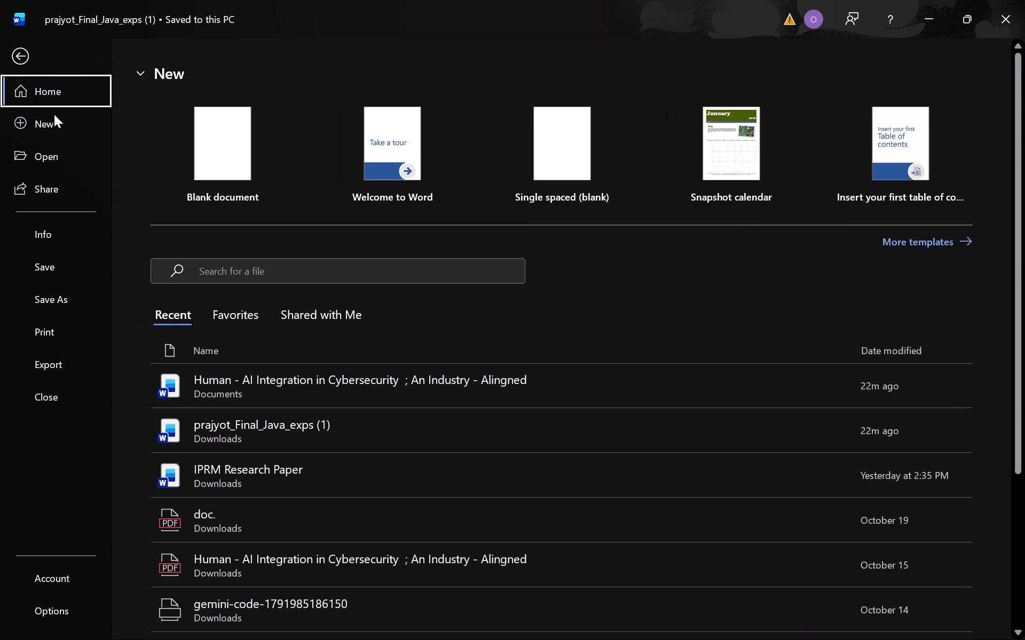
{"action": "left_click", "coordinate": [51, 271]}
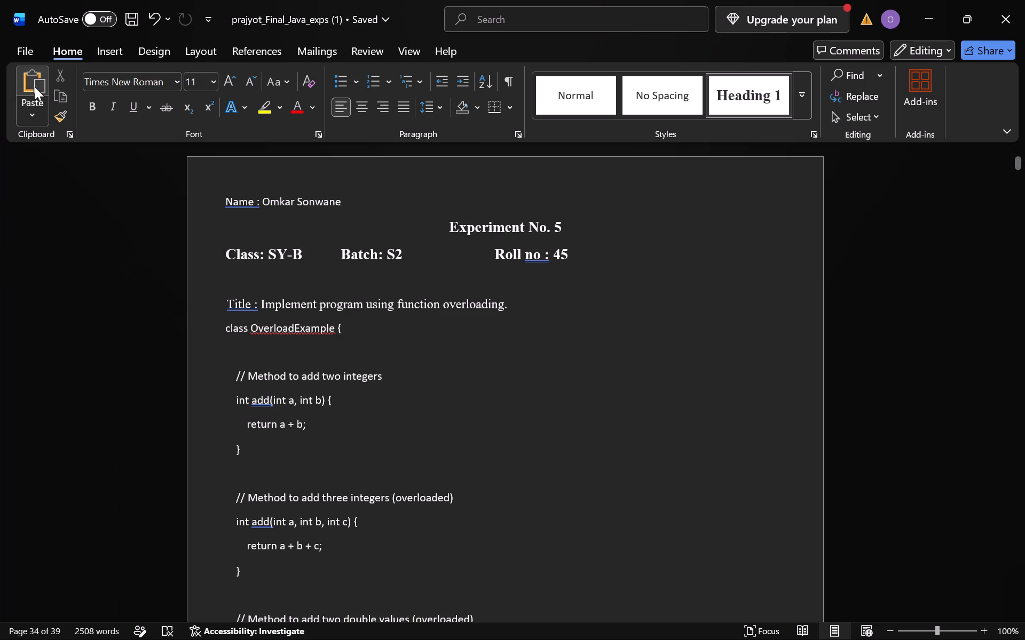
{"action": "left_click", "coordinate": [19, 60]}
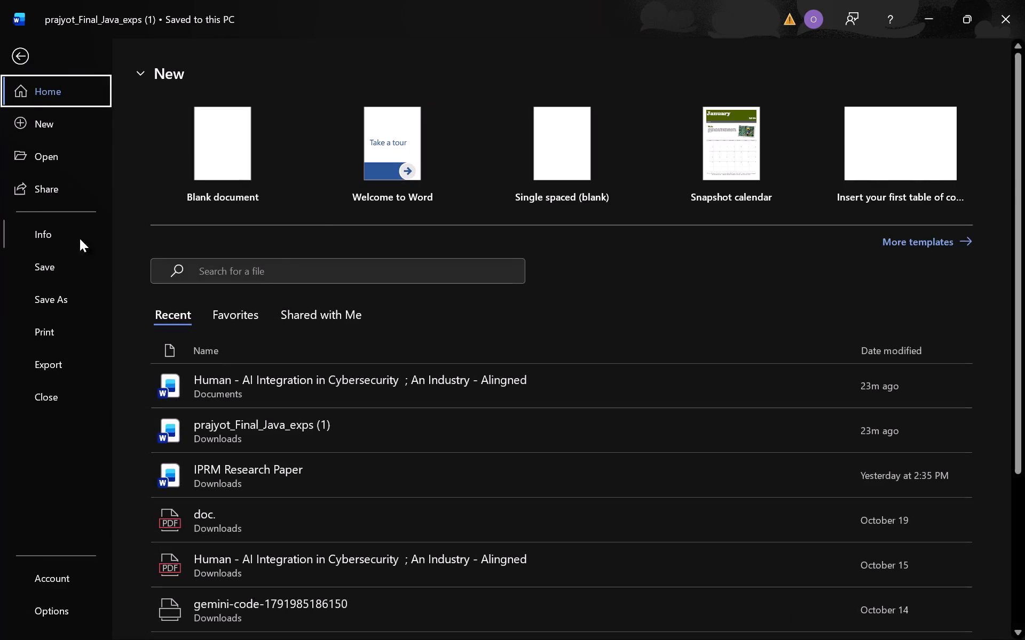
{"action": "left_click", "coordinate": [77, 307]}
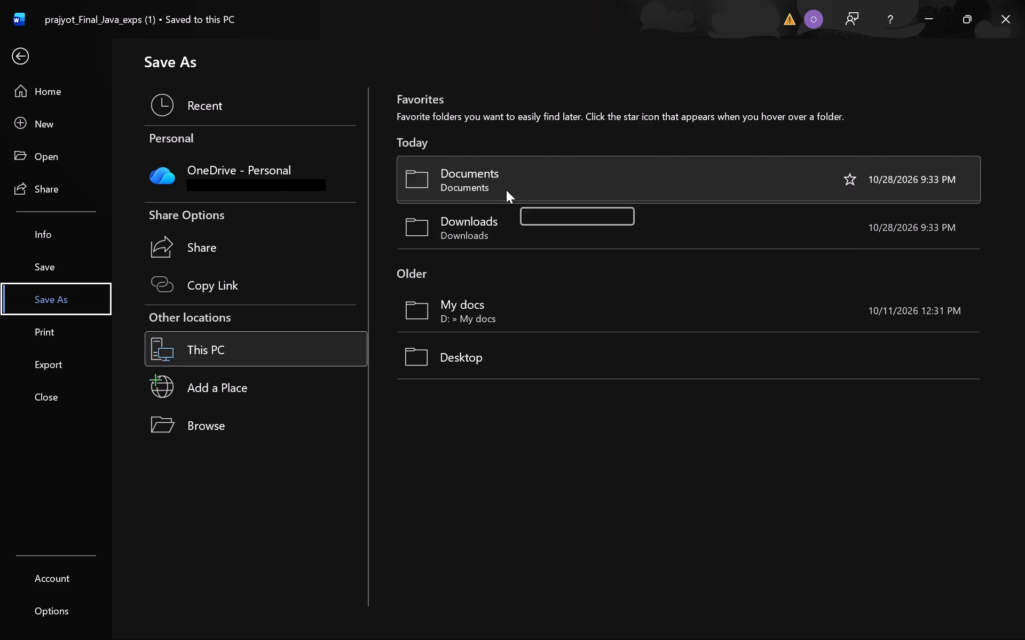
{"action": "left_click", "coordinate": [78, 268]}
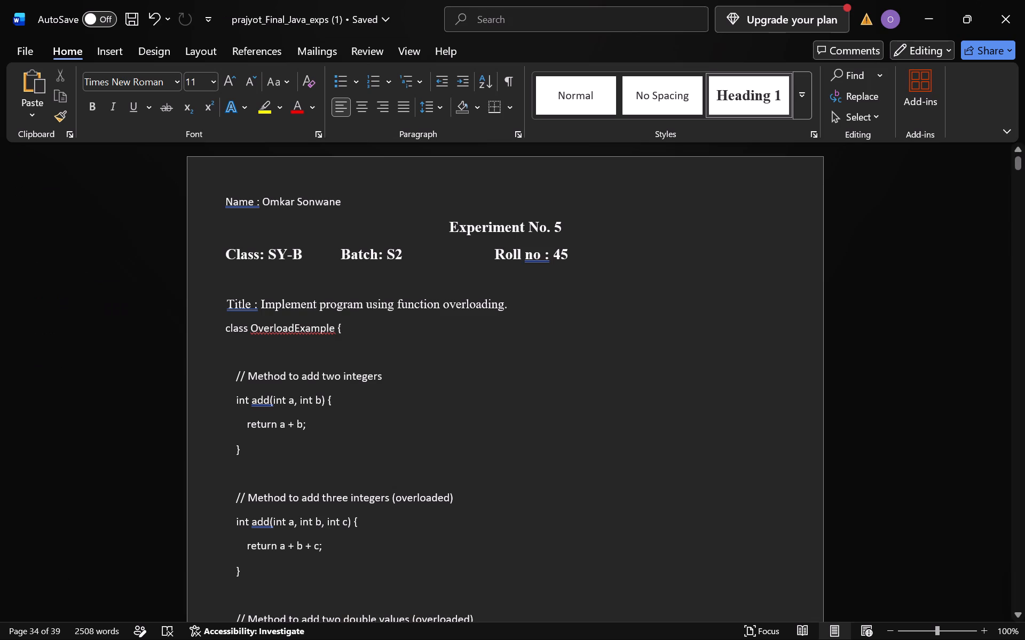
{"action": "scroll", "coordinate": [450, 358], "scroll_direction": "up", "scroll_amount": 1}
{"action": "scroll", "coordinate": [450, 358], "scroll_direction": "down", "scroll_amount": 1}
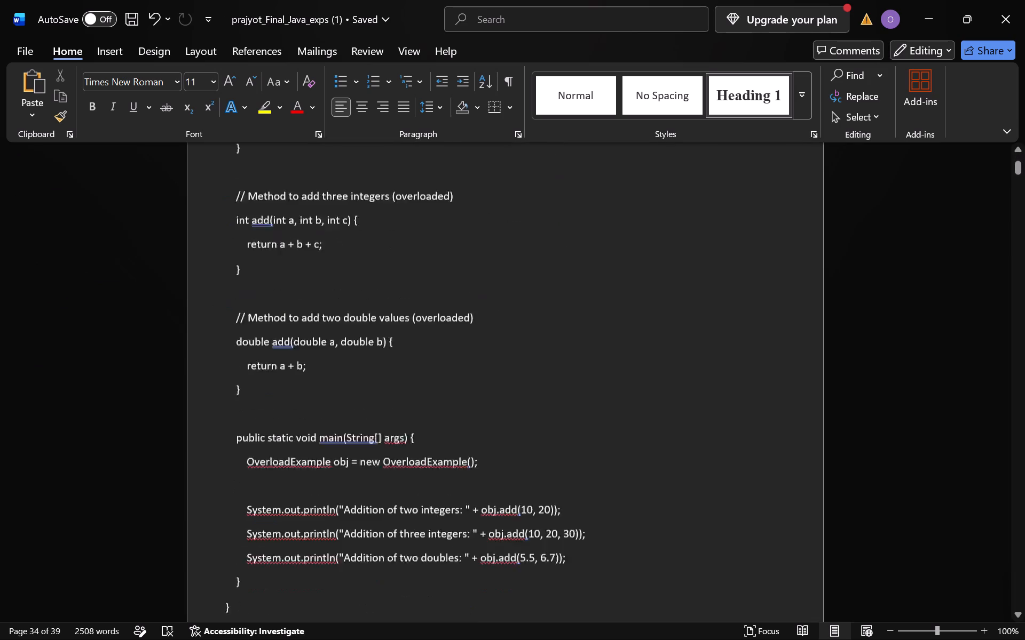
{"action": "scroll", "coordinate": [450, 358], "scroll_direction": "down", "scroll_amount": 2}
{"action": "scroll", "coordinate": [450, 358], "scroll_direction": "up", "scroll_amount": 4}
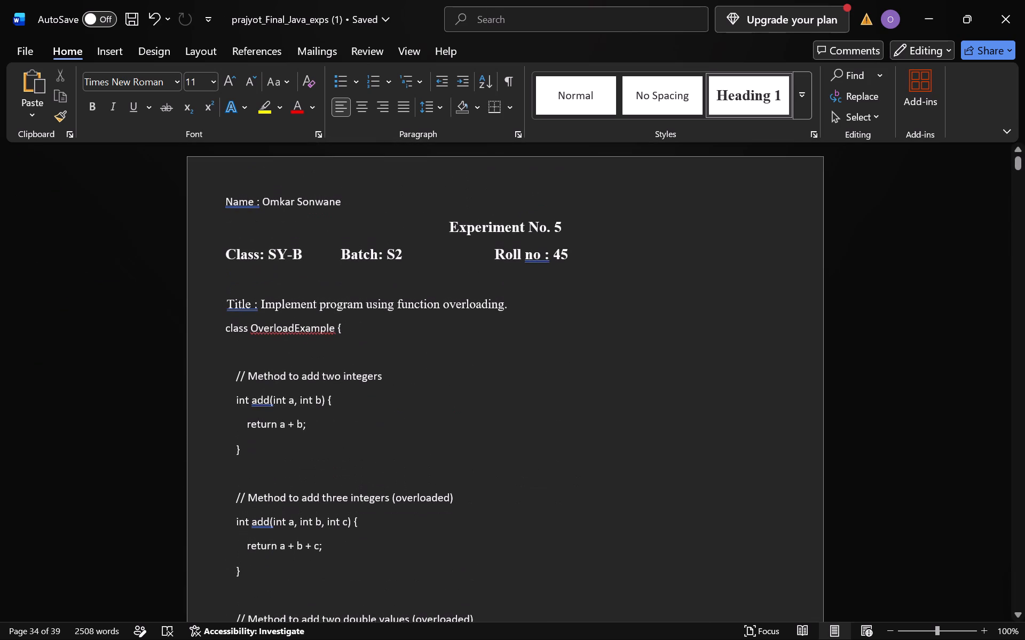
{"action": "left_click_drag", "start_coordinate": [29, 50], "coordinate": [80, 266]}
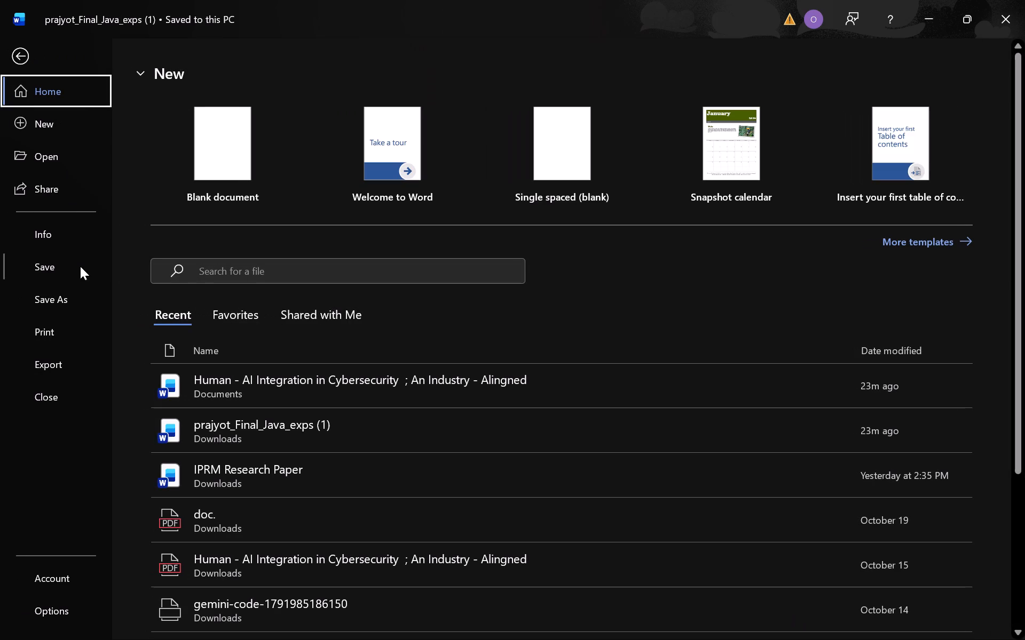
{"action": "left_click_drag", "start_coordinate": [80, 266], "coordinate": [63, 266]}
{"action": "left_click", "coordinate": [63, 266]}
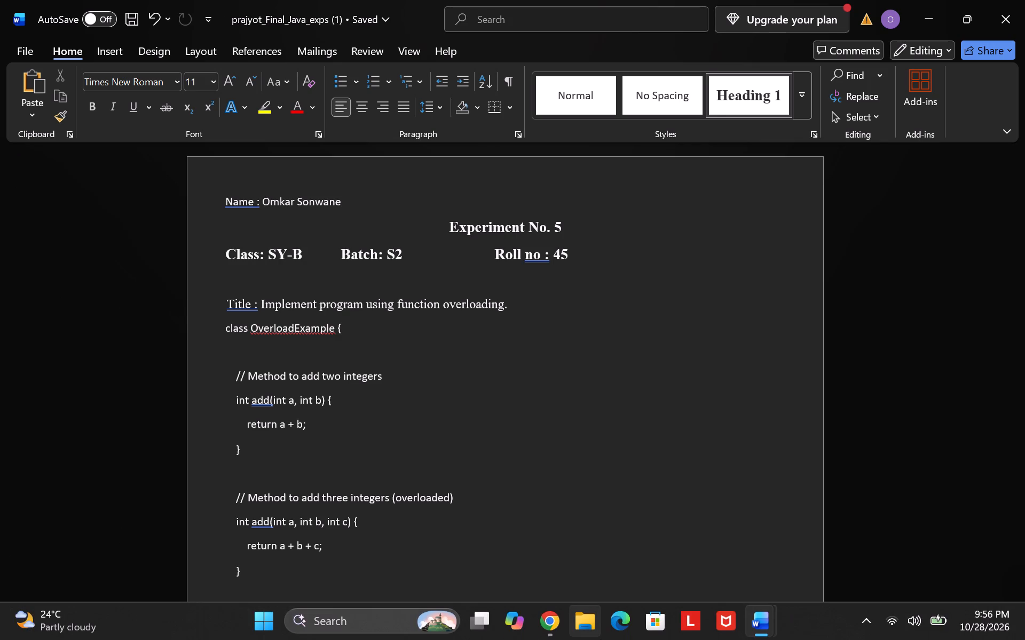
Switch to File Explorer and look through the Downloads and Documents folders for the exported PDF.
{"action": "left_click", "coordinate": [577, 626]}
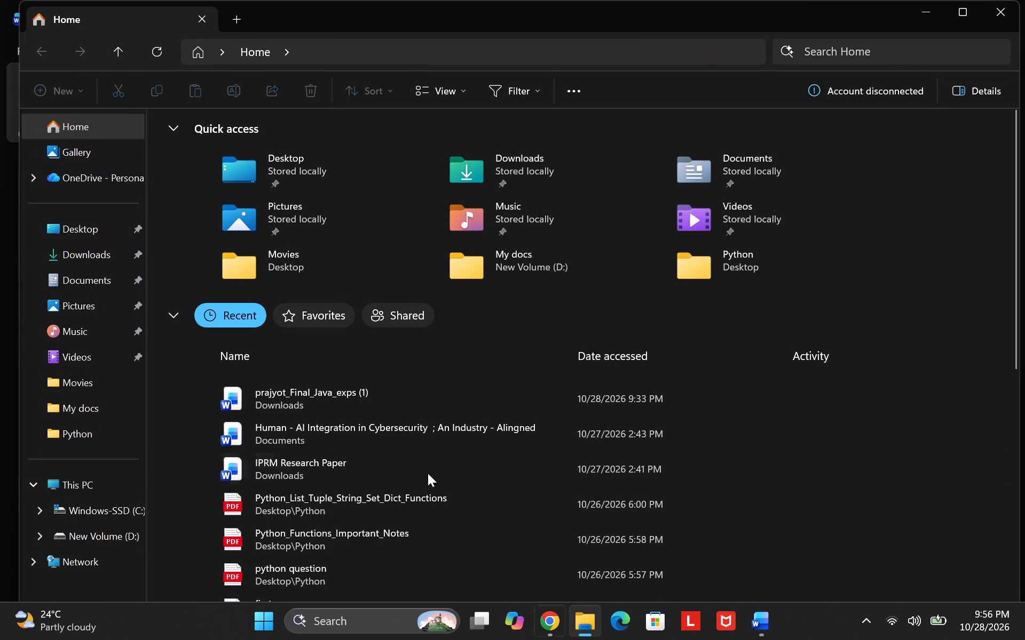
{"action": "left_click", "coordinate": [102, 255]}
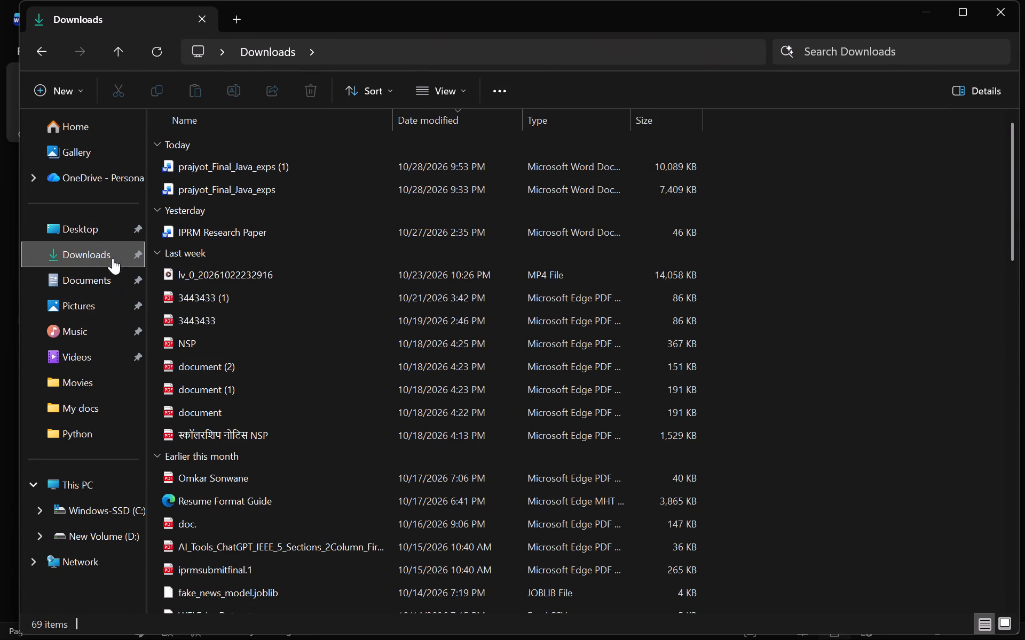
{"action": "left_click", "coordinate": [104, 274]}
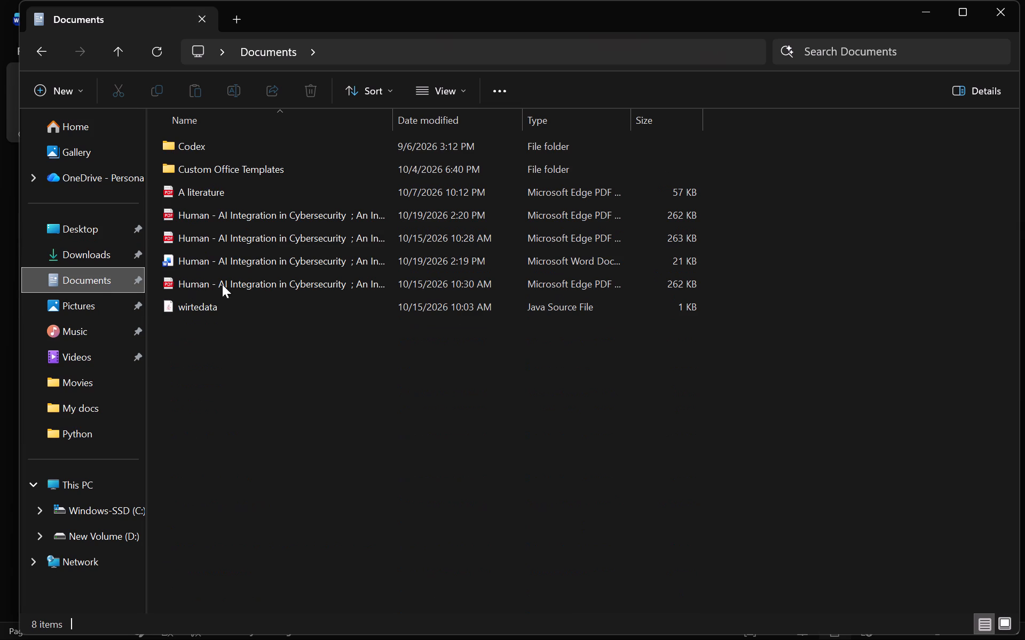
{"action": "left_click_drag", "start_coordinate": [311, 358], "coordinate": [88, 286]}
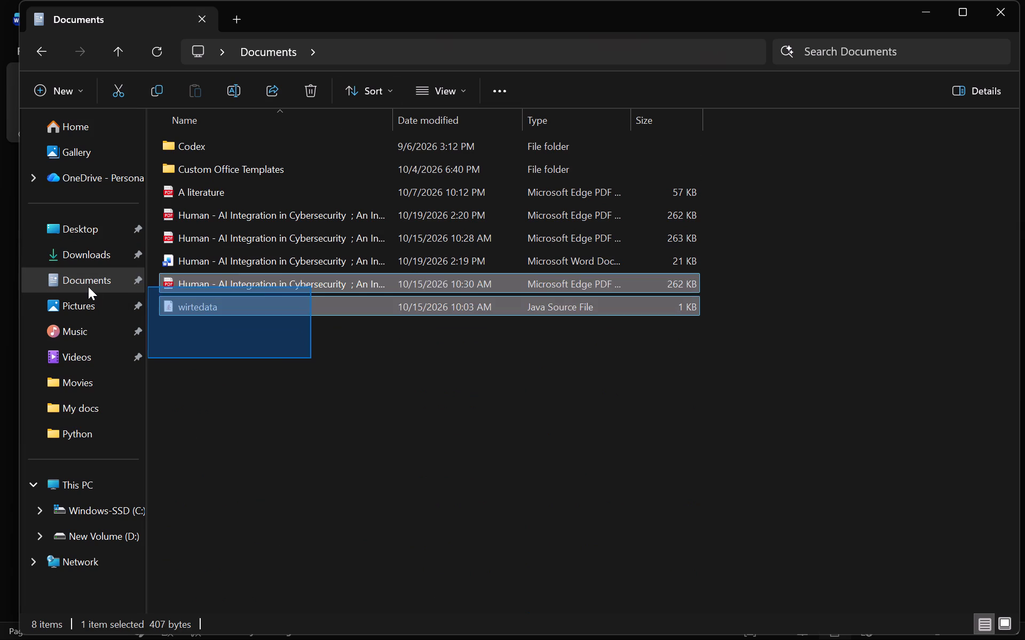
{"action": "left_click_drag", "start_coordinate": [88, 286], "coordinate": [261, 411]}
{"action": "left_click_drag", "start_coordinate": [261, 411], "coordinate": [330, 498]}
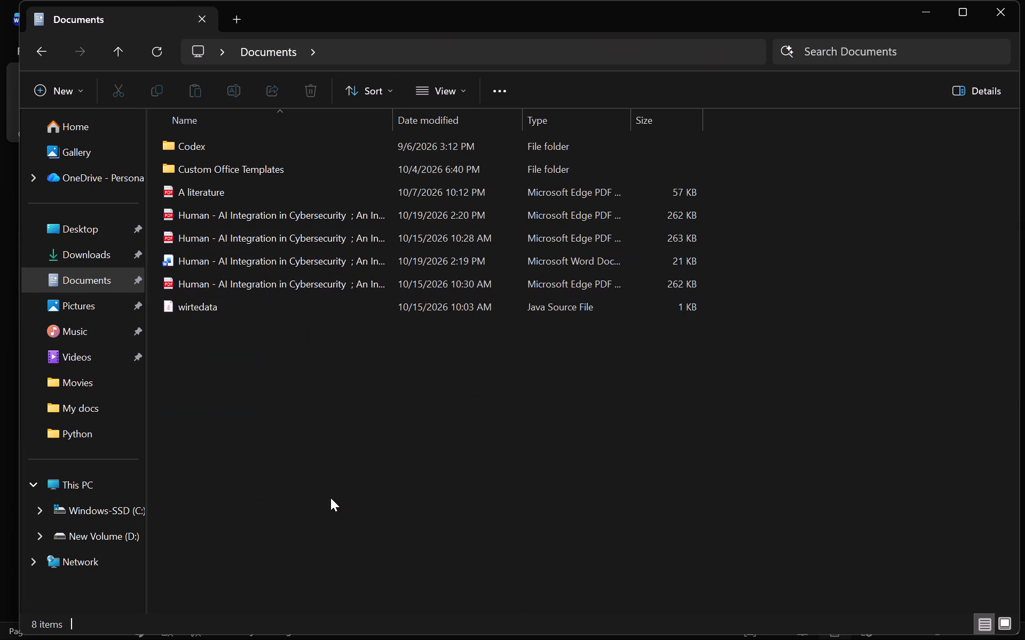
{"action": "left_click", "coordinate": [330, 498]}
{"action": "left_click", "coordinate": [81, 253]}
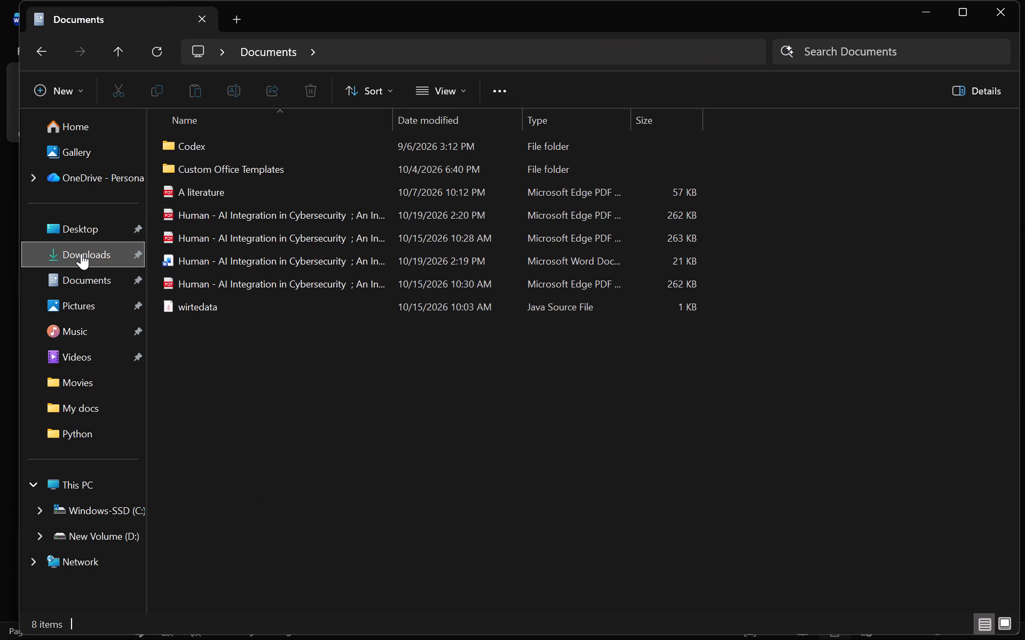
{"action": "scroll", "coordinate": [368, 393], "scroll_direction": "down", "scroll_amount": 1}
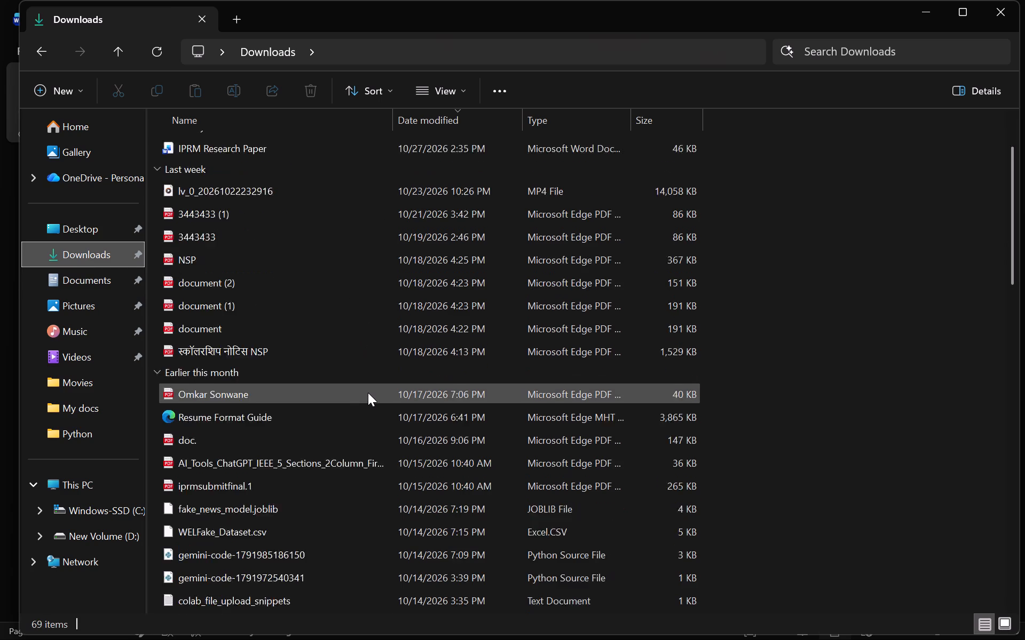
{"action": "scroll", "coordinate": [368, 393], "scroll_direction": "down", "scroll_amount": 1}
{"action": "scroll", "coordinate": [353, 344], "scroll_direction": "up", "scroll_amount": 2}
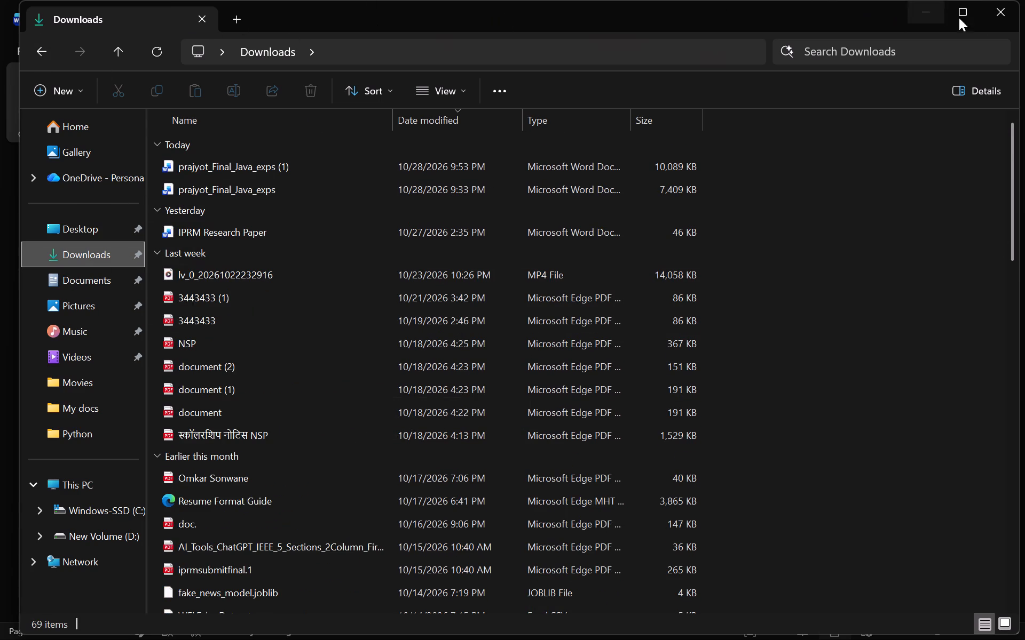
{"action": "left_click", "coordinate": [931, 12]}
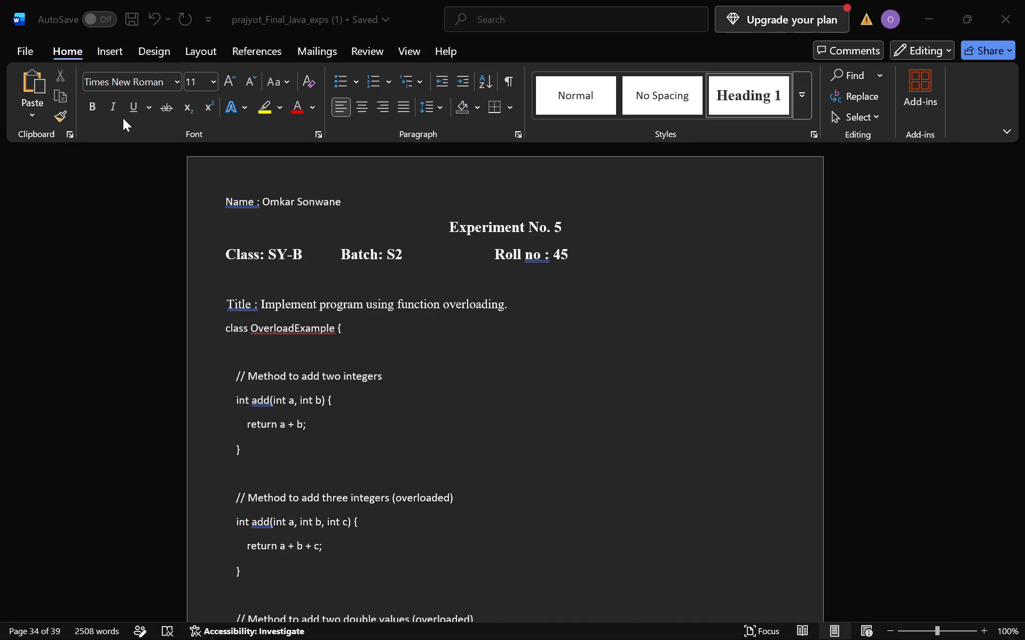
Return to Word, paste the clipboard contents before the Experiment No. 15 heading, and undo the last repeated paste.
{"action": "left_click", "coordinate": [27, 90]}
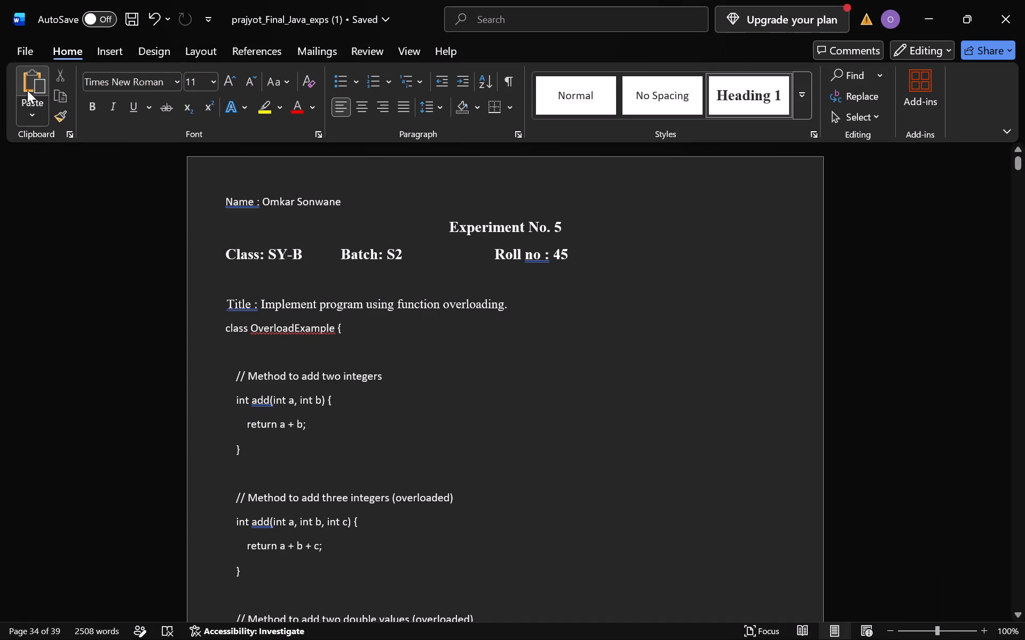
{"action": "left_click", "coordinate": [27, 90]}
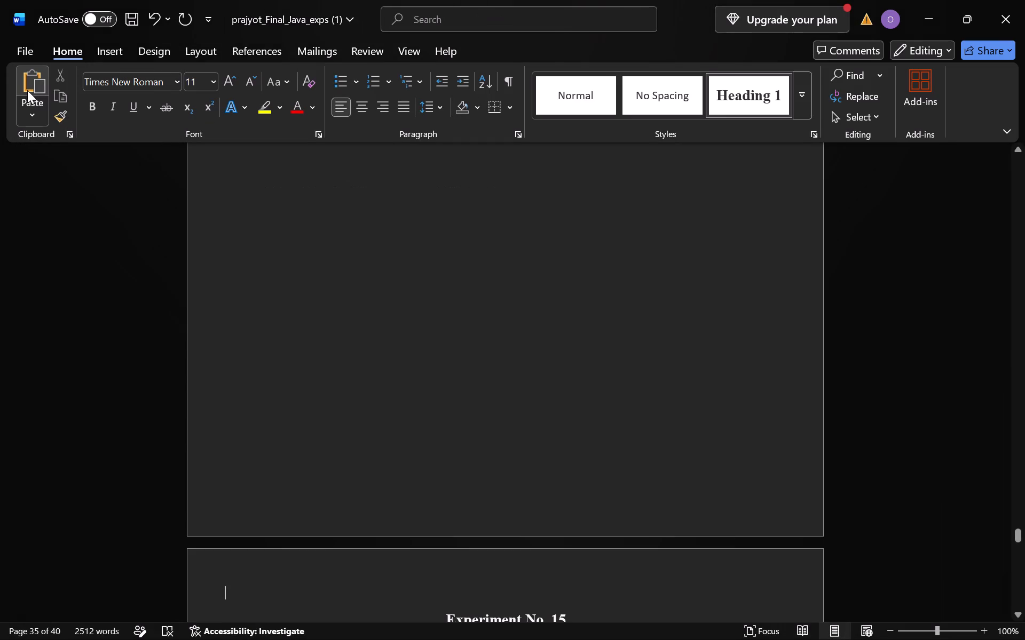
{"action": "left_click", "coordinate": [27, 90]}
{"action": "key", "text": "ctrl+z"}
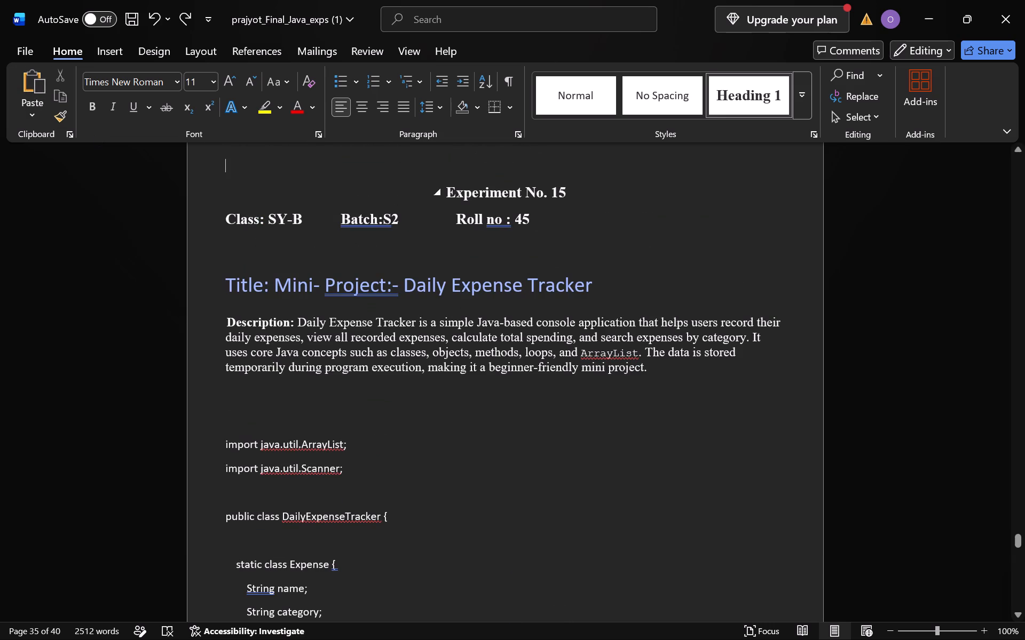
Go back to the start of the document at Experiment No. 5 and save it under its existing name.
{"action": "scroll", "coordinate": [504, 257], "scroll_direction": "up", "scroll_amount": 18}
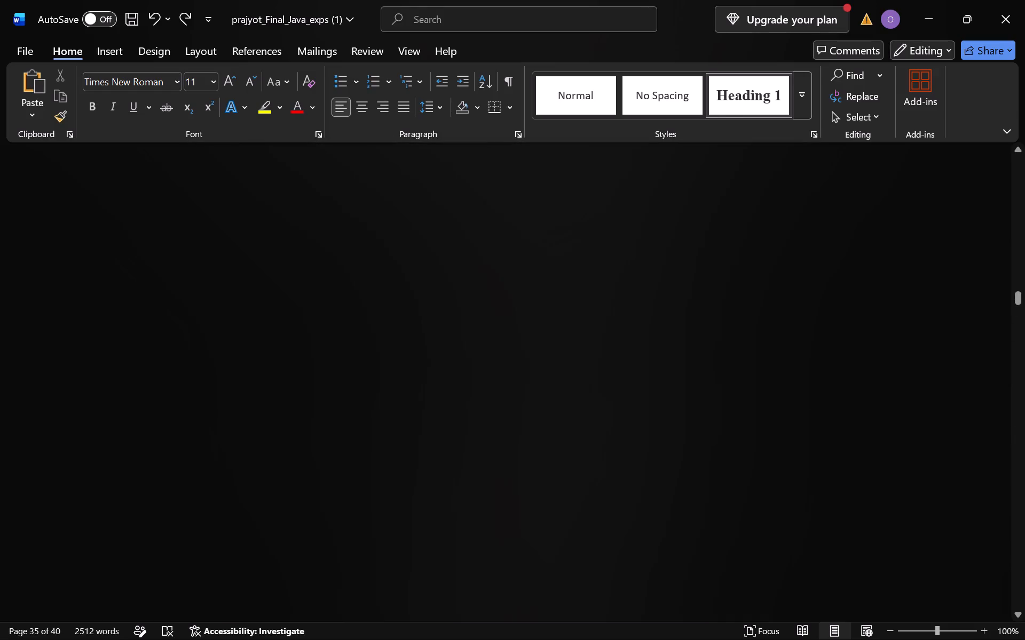
{"action": "scroll", "coordinate": [504, 257], "scroll_direction": "up", "scroll_amount": 13}
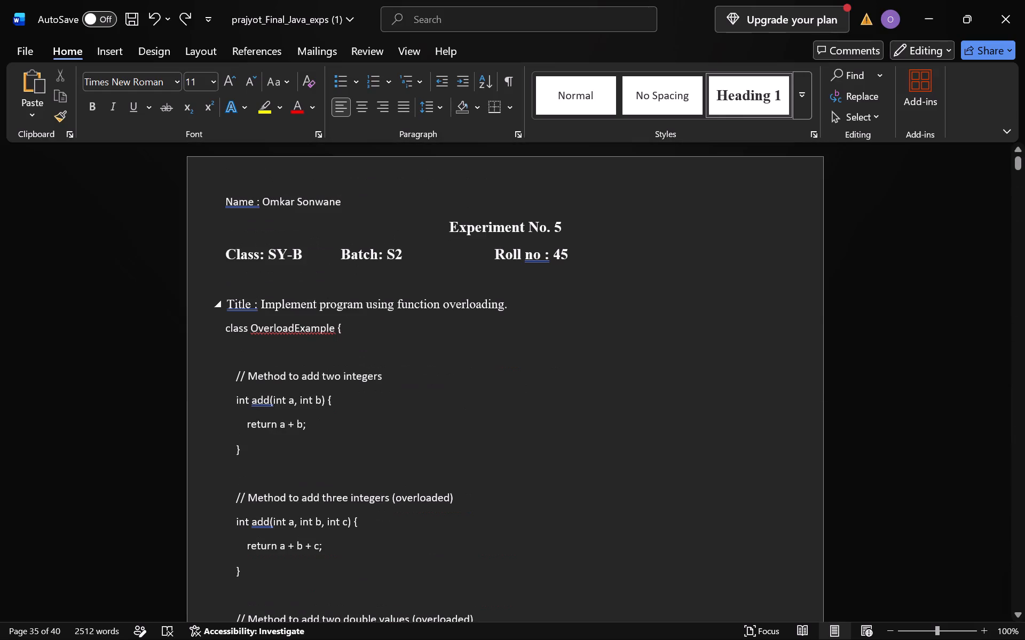
{"action": "scroll", "coordinate": [565, 372], "scroll_direction": "down", "scroll_amount": 4}
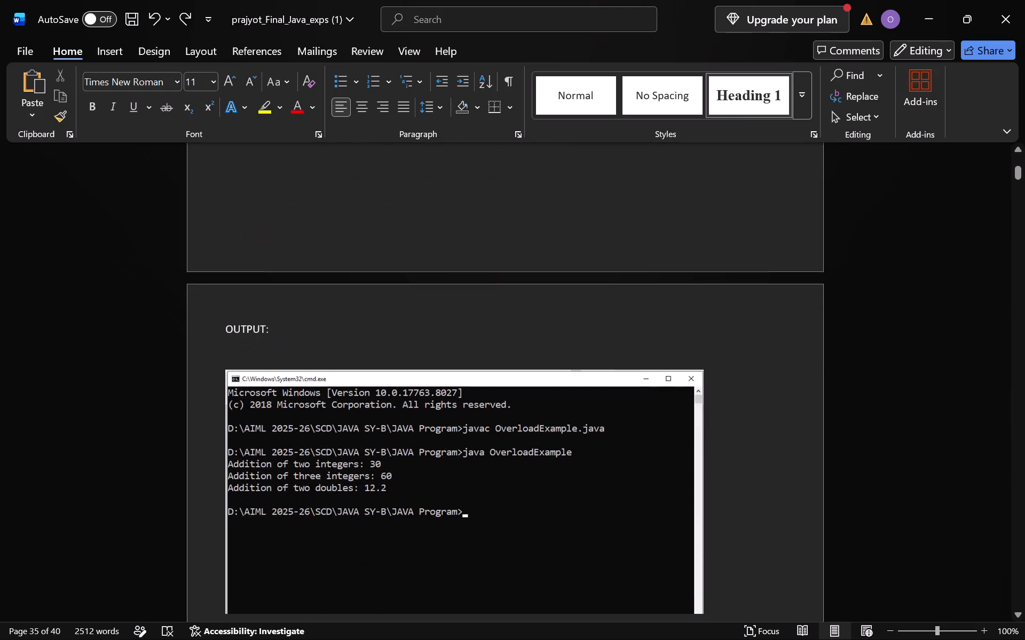
{"action": "left_click", "coordinate": [21, 57]}
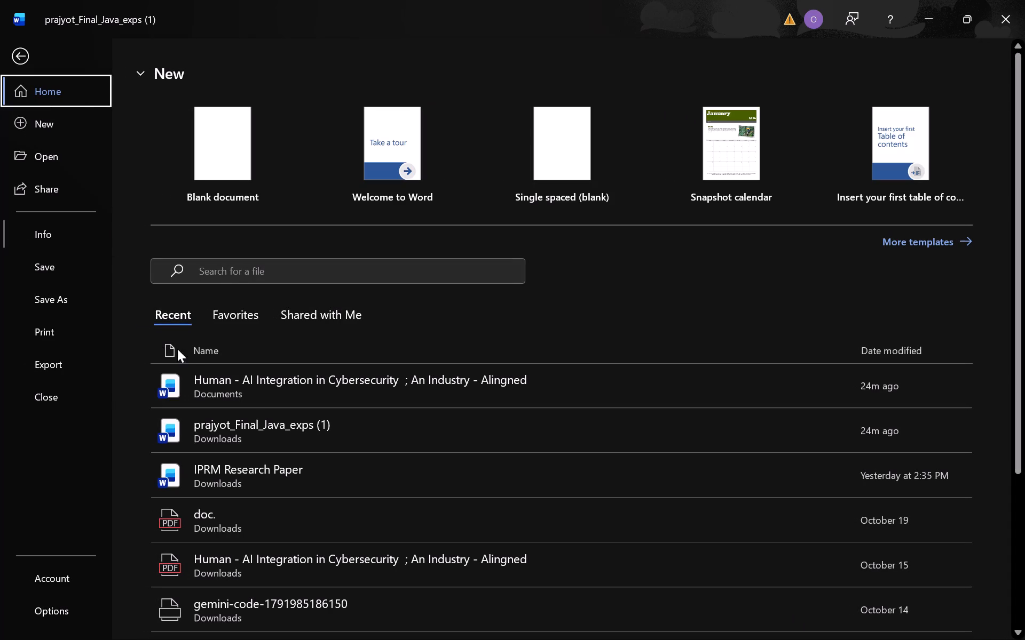
{"action": "left_click", "coordinate": [47, 268]}
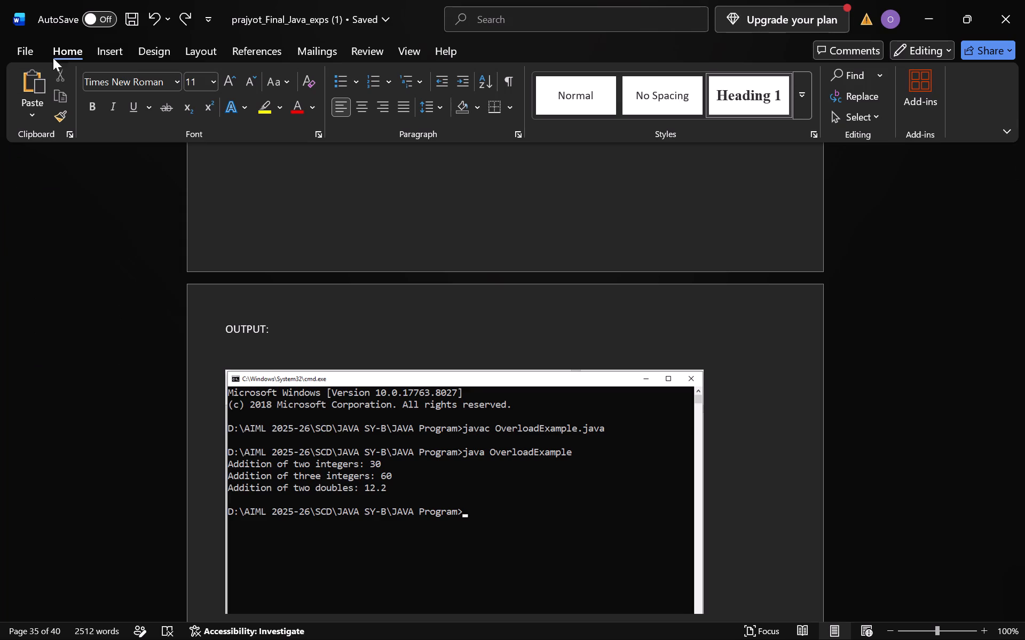
Save the Java experiments document under its existing name.
{"action": "left_click", "coordinate": [104, 18]}
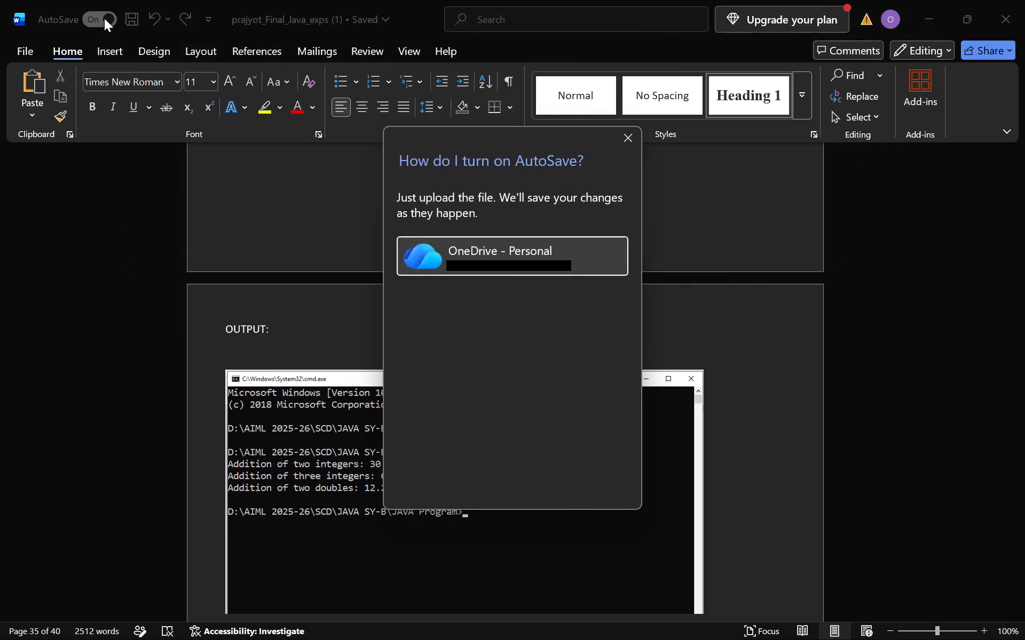
{"action": "left_click", "coordinate": [631, 133]}
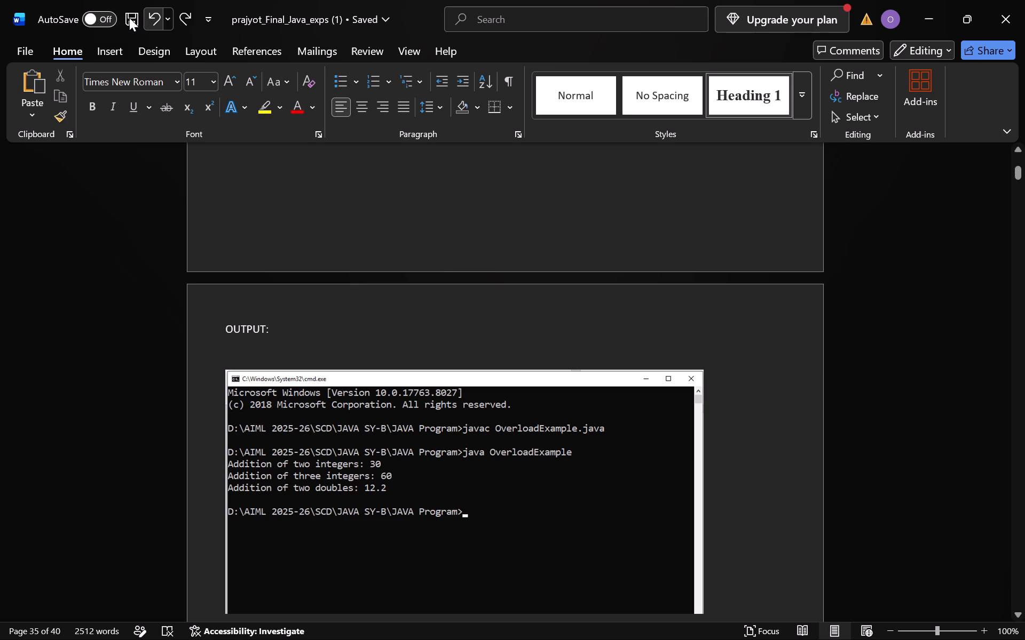
{"action": "left_click", "coordinate": [19, 54]}
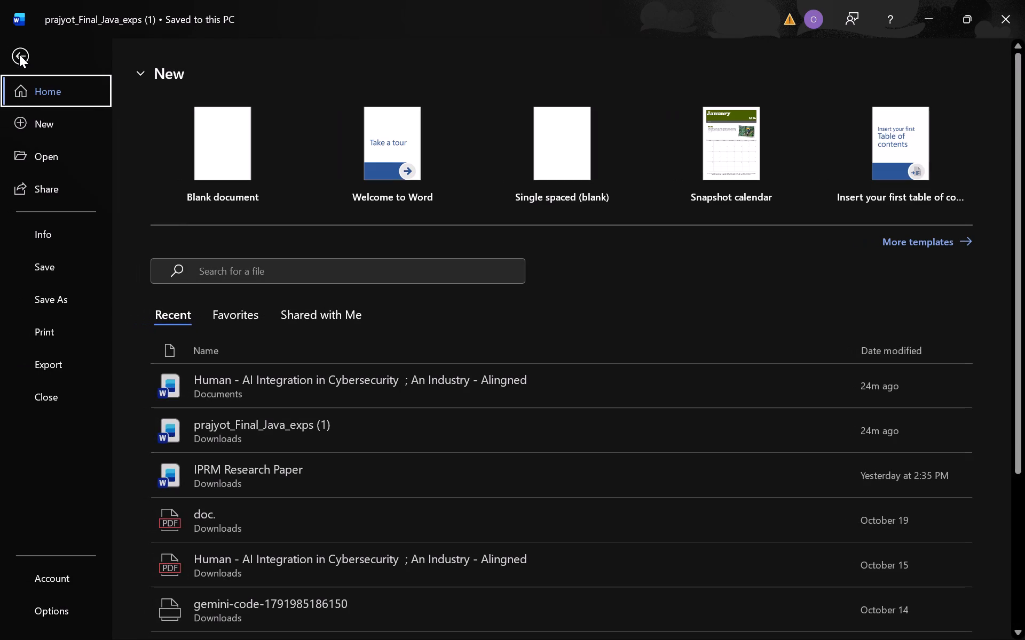
{"action": "right_click", "coordinate": [61, 265]}
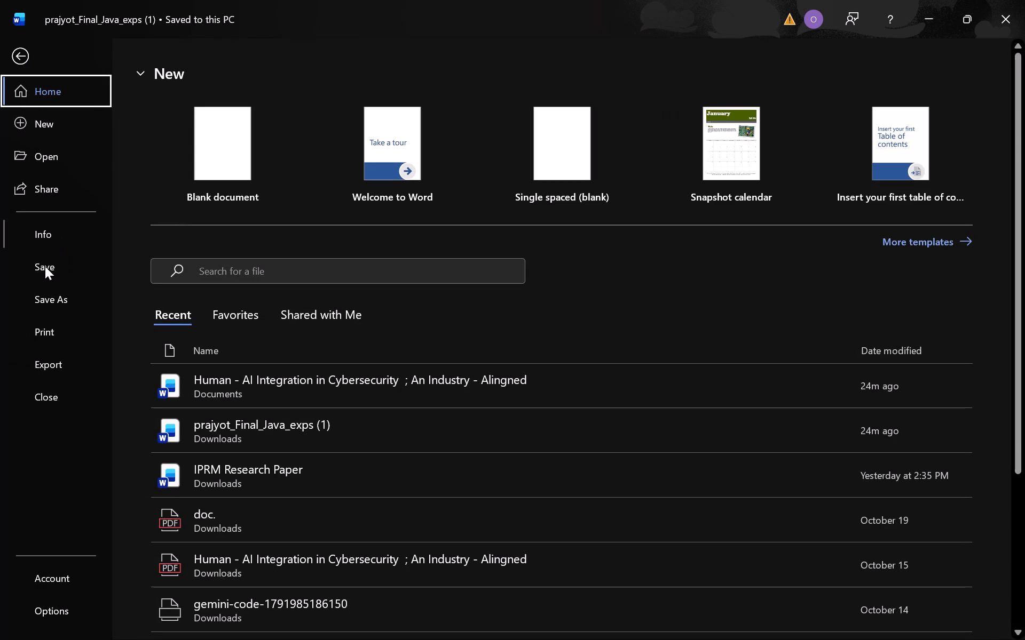
{"action": "left_click", "coordinate": [45, 266]}
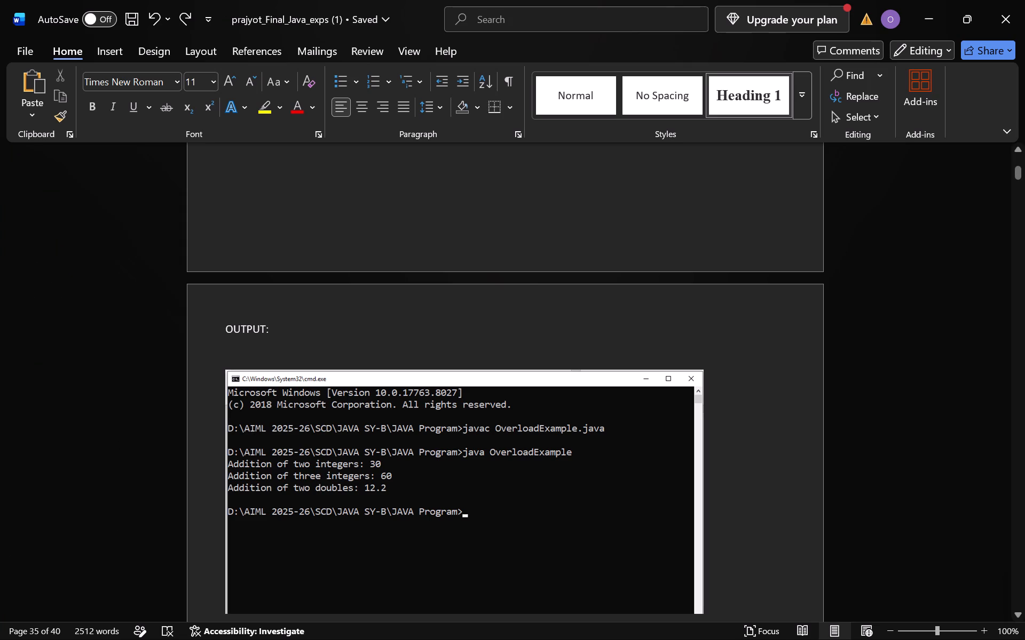
Check the name, class, batch and roll number headers and the content of Experiments No. 5 to 9.
{"action": "scroll", "coordinate": [427, 236], "scroll_direction": "up", "scroll_amount": 3}
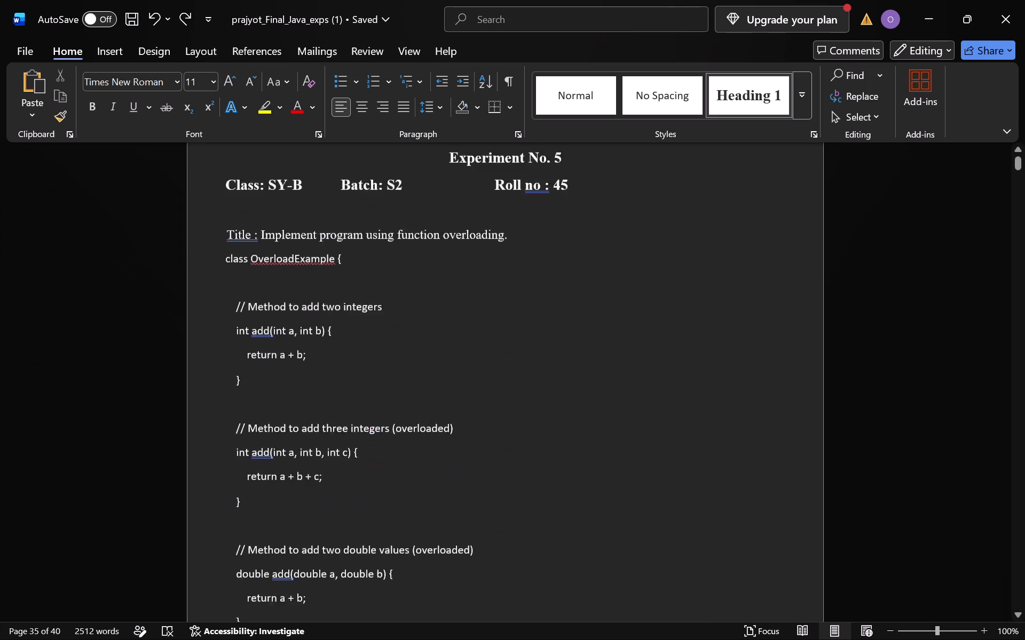
{"action": "scroll", "coordinate": [427, 236], "scroll_direction": "up", "scroll_amount": 5}
{"action": "scroll", "coordinate": [470, 359], "scroll_direction": "down", "scroll_amount": 5}
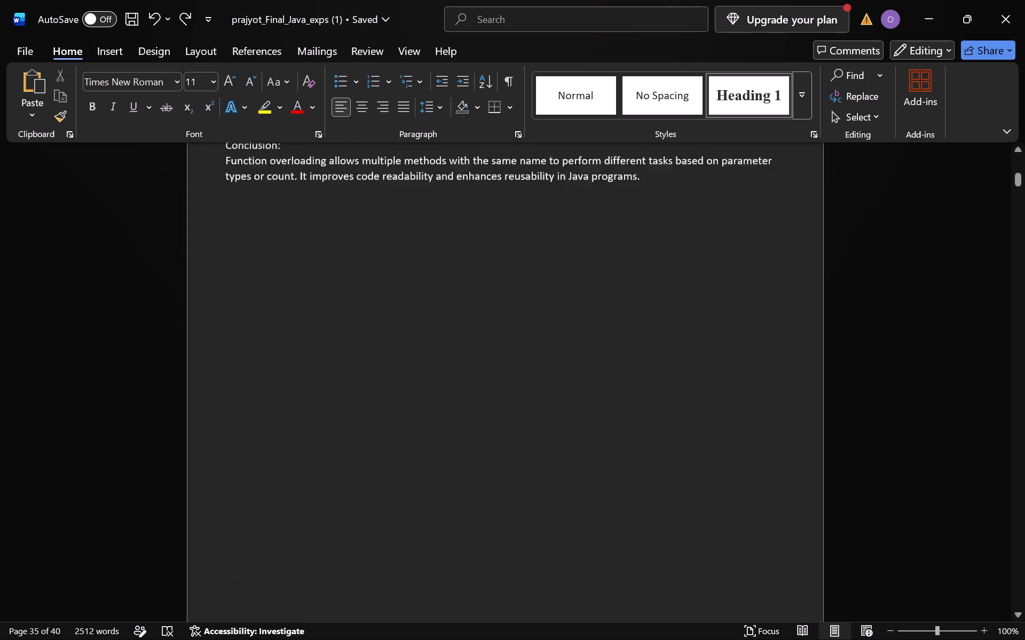
{"action": "scroll", "coordinate": [470, 359], "scroll_direction": "down", "scroll_amount": 4}
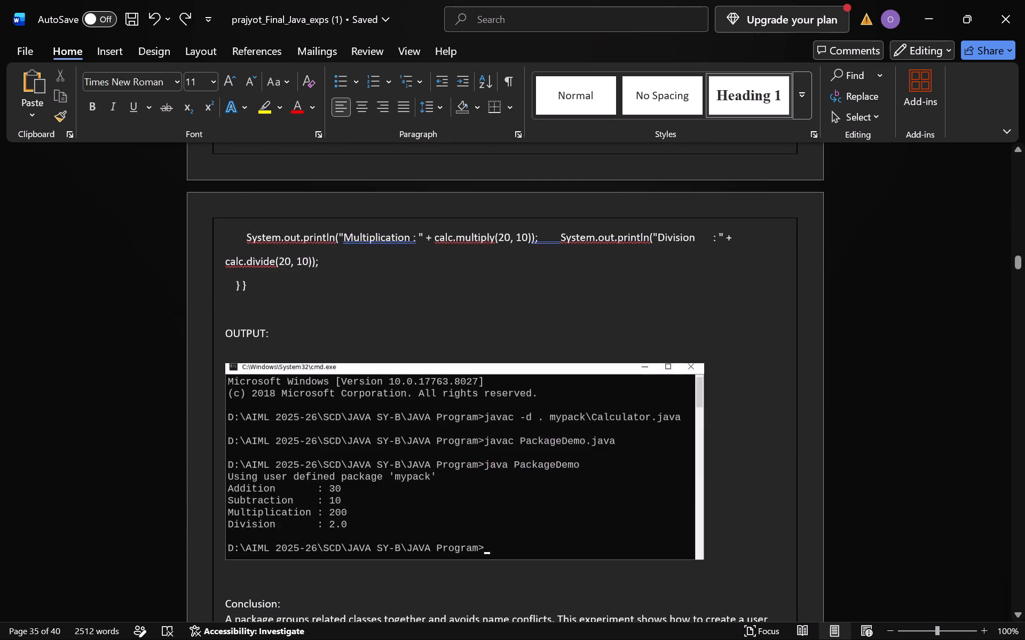
{"action": "scroll", "coordinate": [470, 359], "scroll_direction": "up", "scroll_amount": 5}
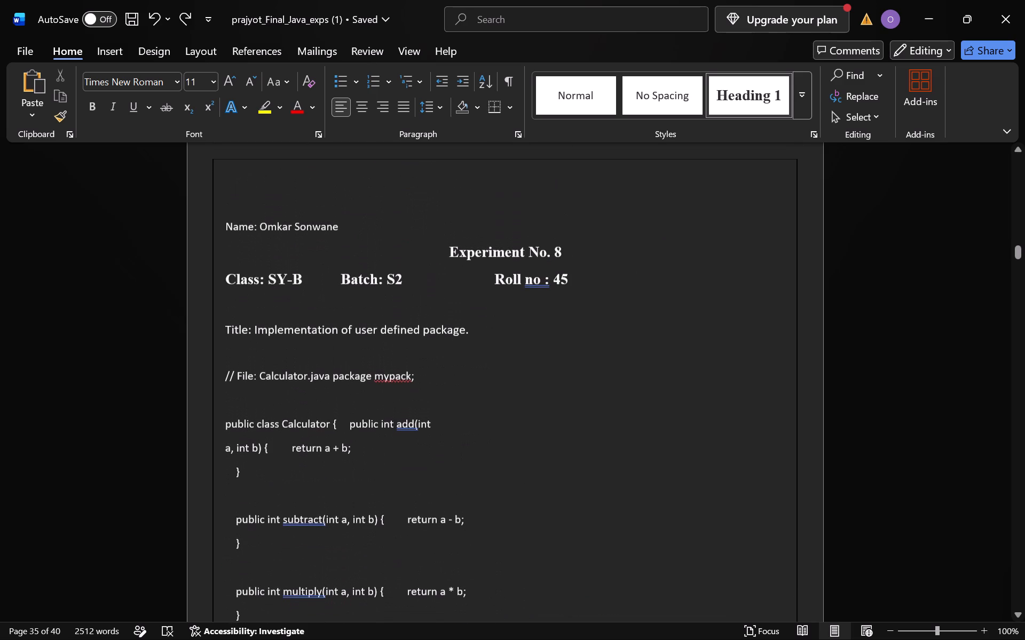
{"action": "scroll", "coordinate": [470, 359], "scroll_direction": "down", "scroll_amount": 3}
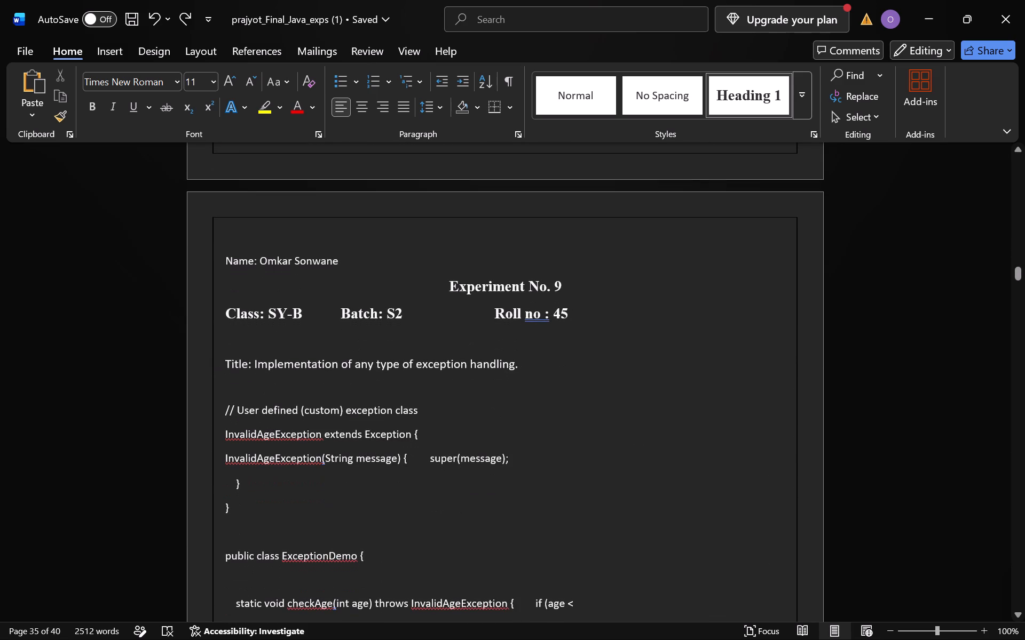
Save a PDF copy of the Java experiments document in the Downloads folder, keeping the name prajyot_Final_Java_exps (1).
{"action": "left_click", "coordinate": [25, 51]}
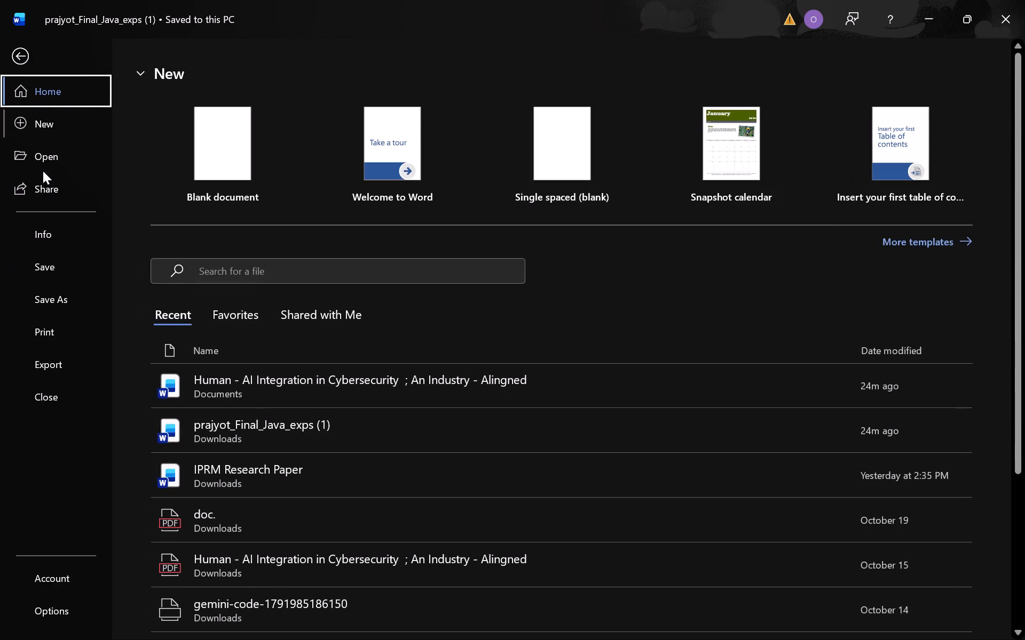
{"action": "left_click", "coordinate": [71, 297]}
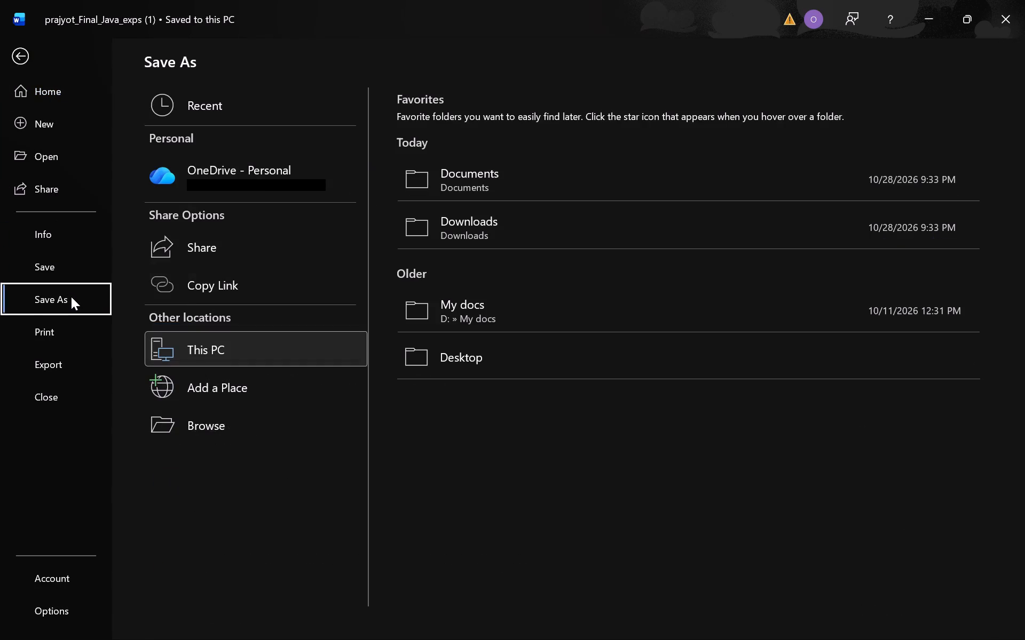
{"action": "left_click", "coordinate": [518, 212]}
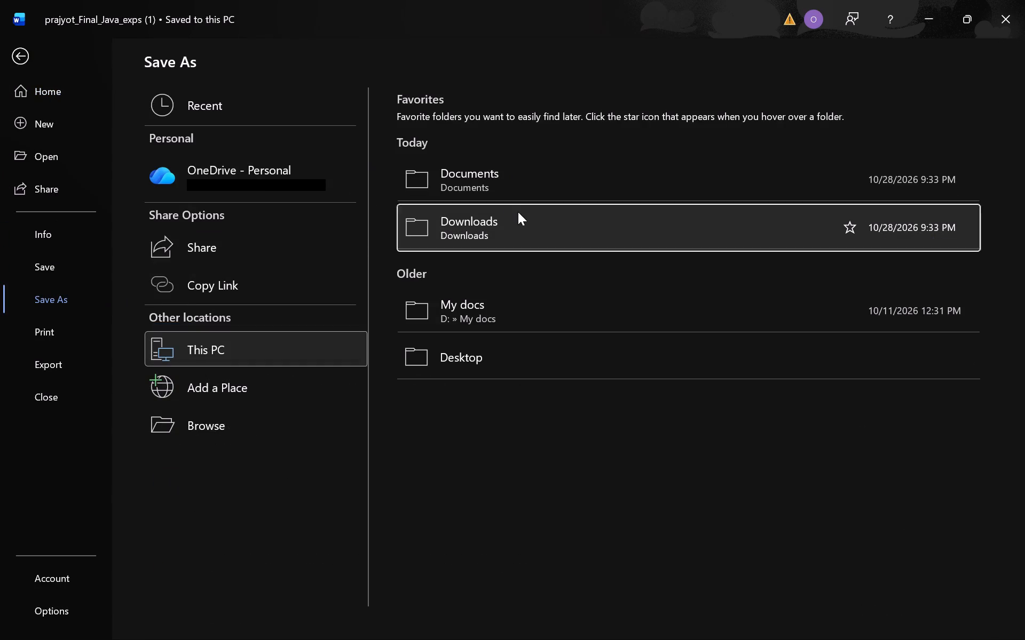
{"action": "left_click", "coordinate": [318, 269]}
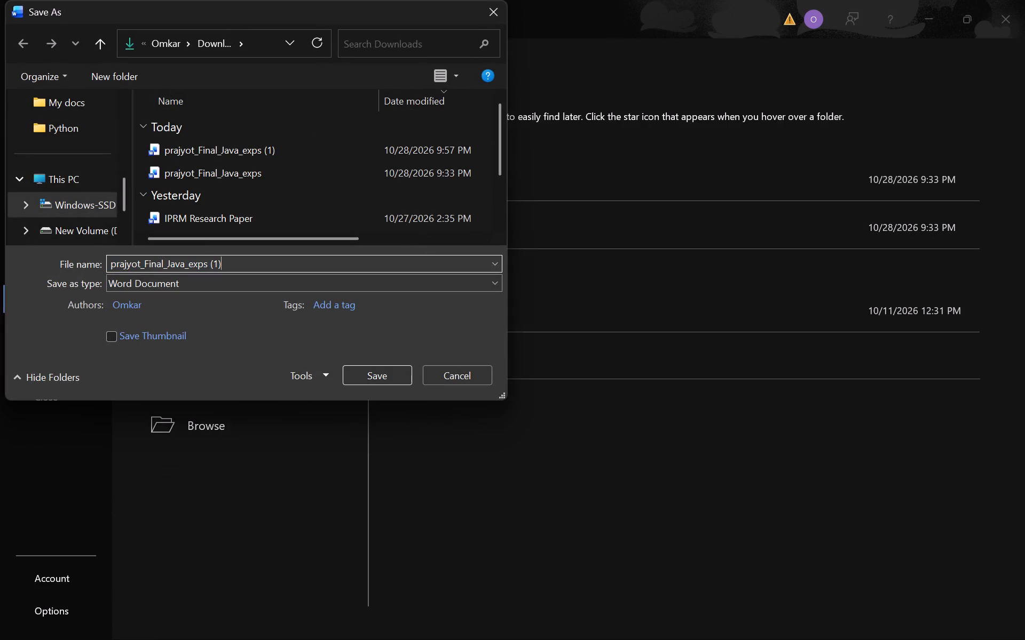
{"action": "left_click", "coordinate": [180, 282]}
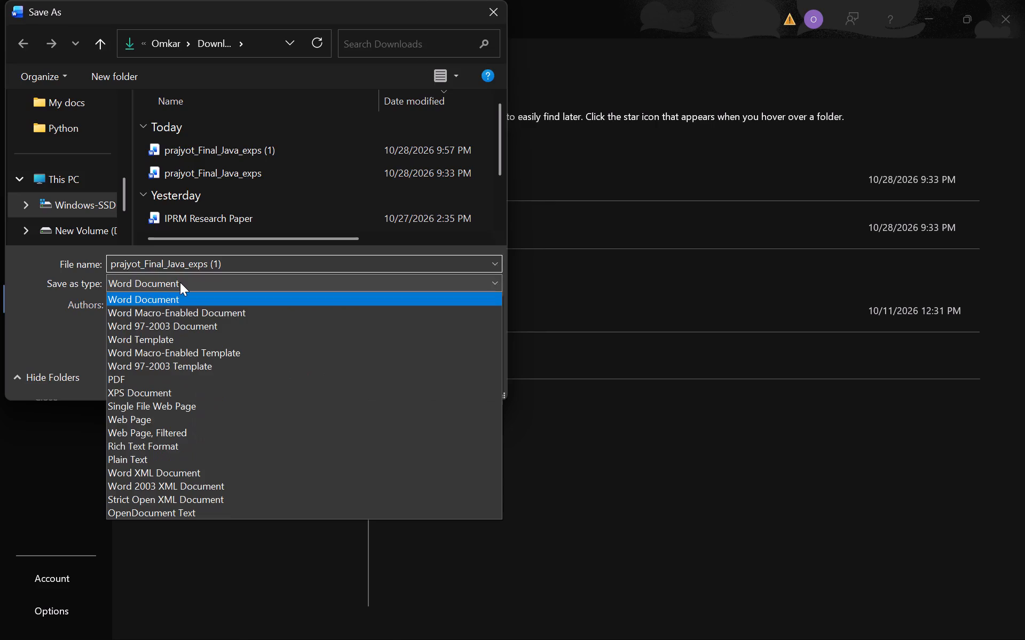
{"action": "left_click", "coordinate": [194, 381]}
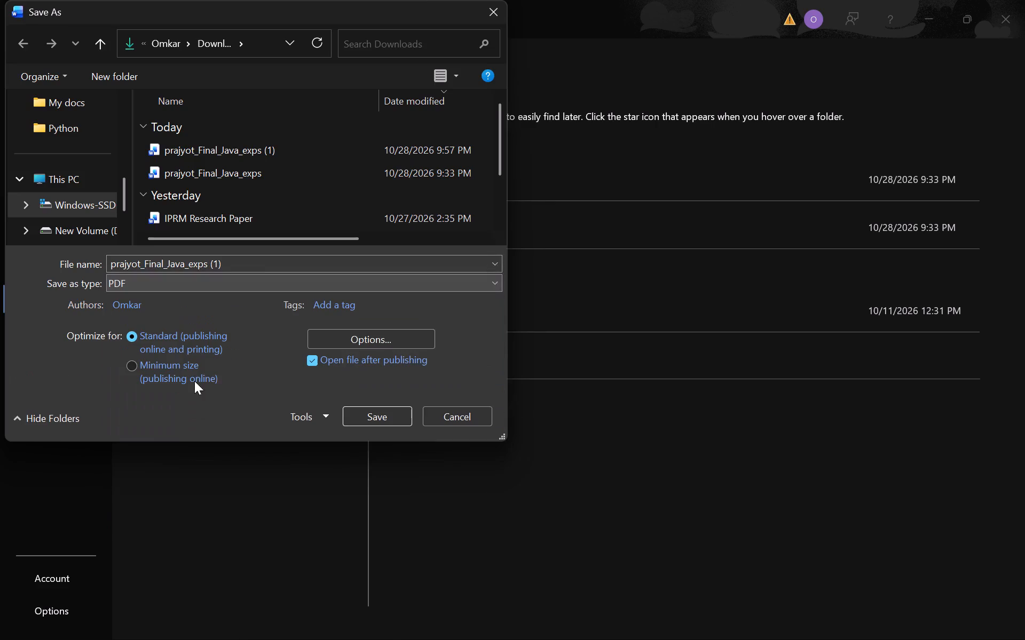
{"action": "left_click", "coordinate": [389, 411]}
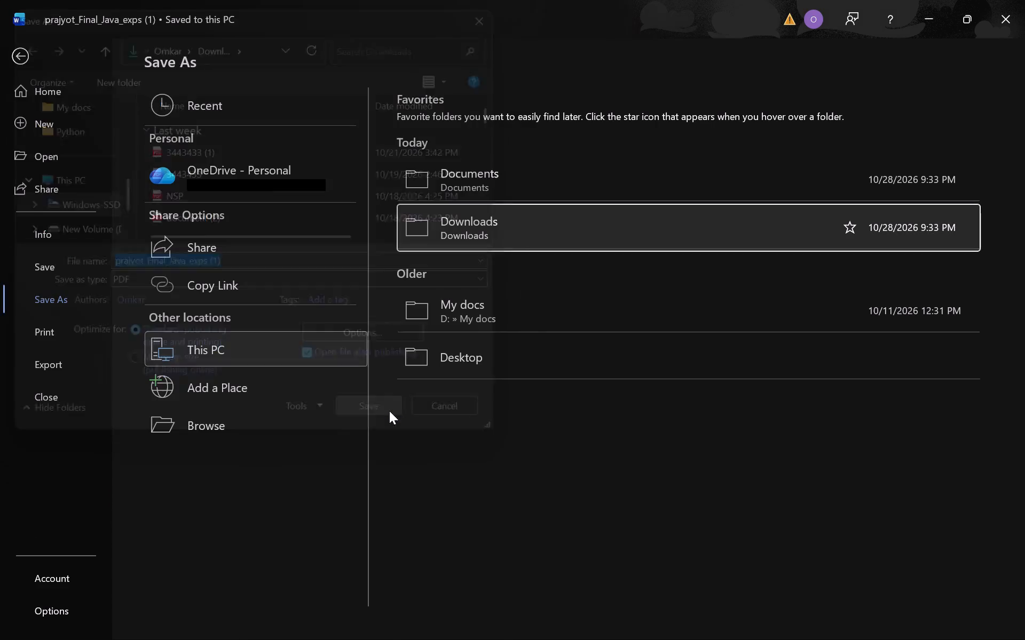
Switch to the exported PDF in Microsoft Edge and check the header, code and output pages of Experiment No. 5.
{"action": "left_click", "coordinate": [928, 15]}
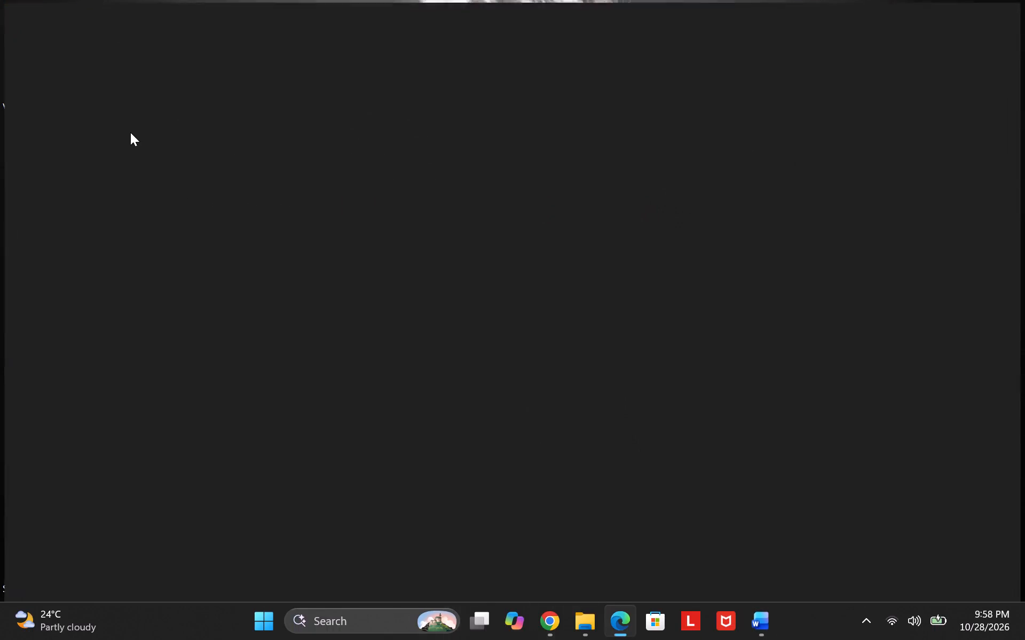
{"action": "scroll", "coordinate": [446, 350], "scroll_direction": "down", "scroll_amount": 1}
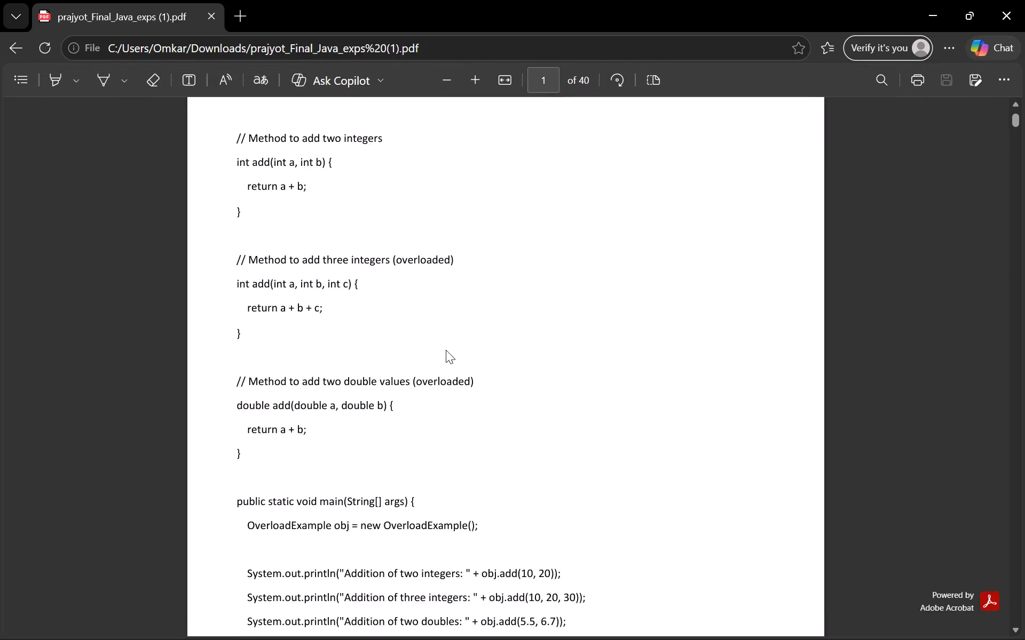
{"action": "scroll", "coordinate": [446, 350], "scroll_direction": "down", "scroll_amount": 2}
{"action": "scroll", "coordinate": [446, 350], "scroll_direction": "up", "scroll_amount": 2}
{"action": "scroll", "coordinate": [453, 463], "scroll_direction": "up", "scroll_amount": 2}
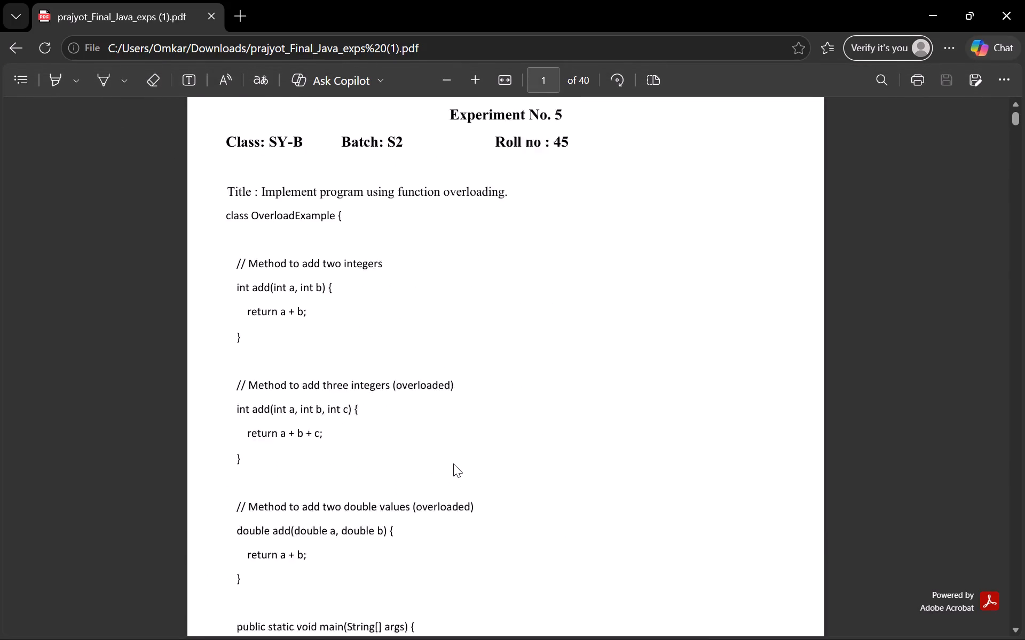
{"action": "scroll", "coordinate": [514, 394], "scroll_direction": "up", "scroll_amount": 1}
{"action": "scroll", "coordinate": [514, 394], "scroll_direction": "down", "scroll_amount": 8}
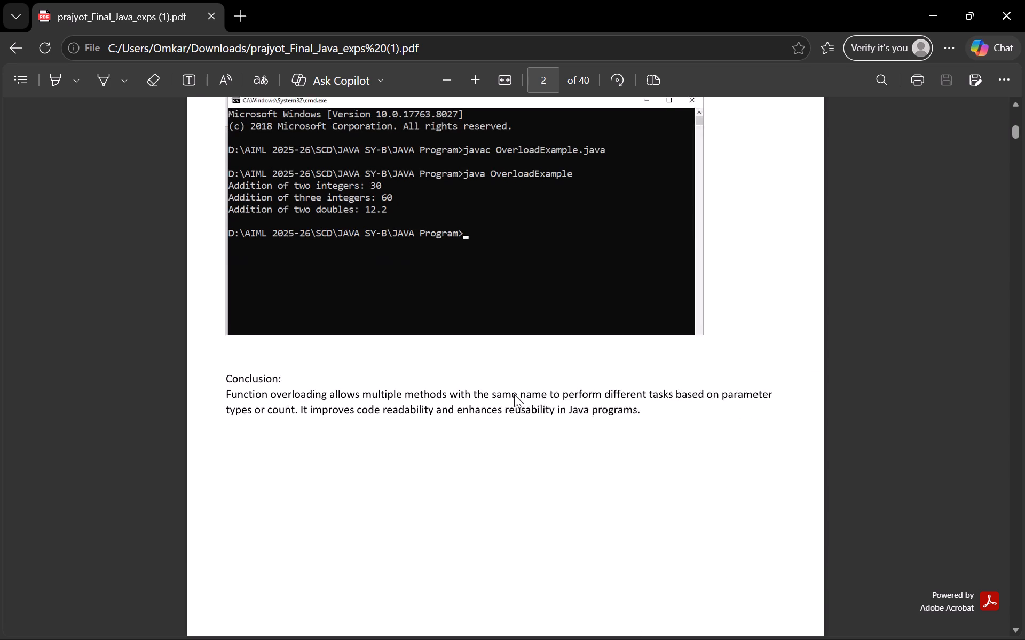
{"action": "left_click", "coordinate": [938, 11]}
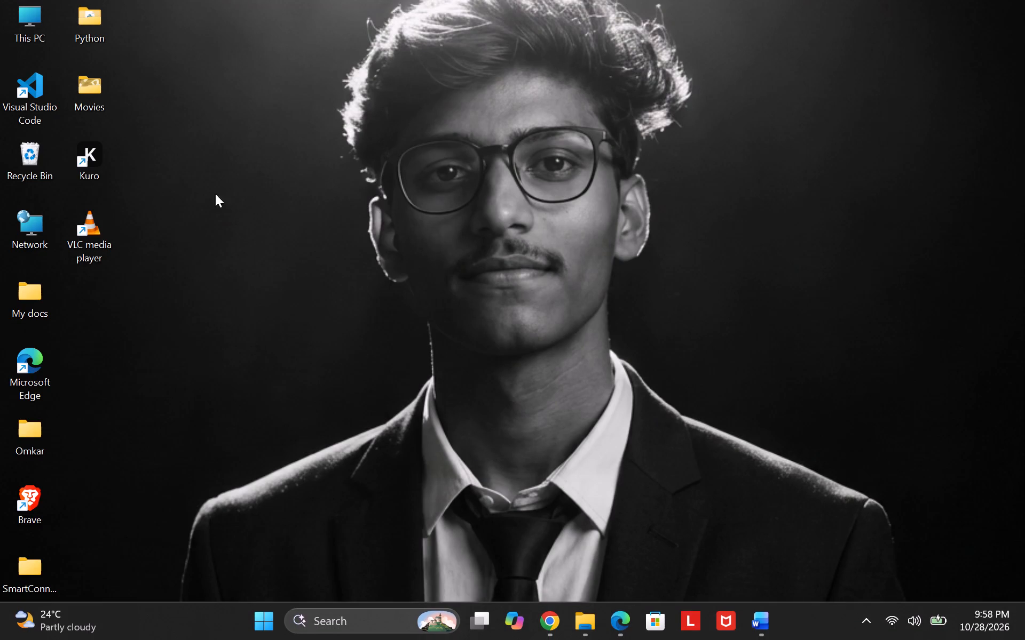
In File Explorer, copy the exported PDF prajyot_Final_Java_exps (1) from the Downloads folder.
{"action": "double_click", "coordinate": [36, 22]}
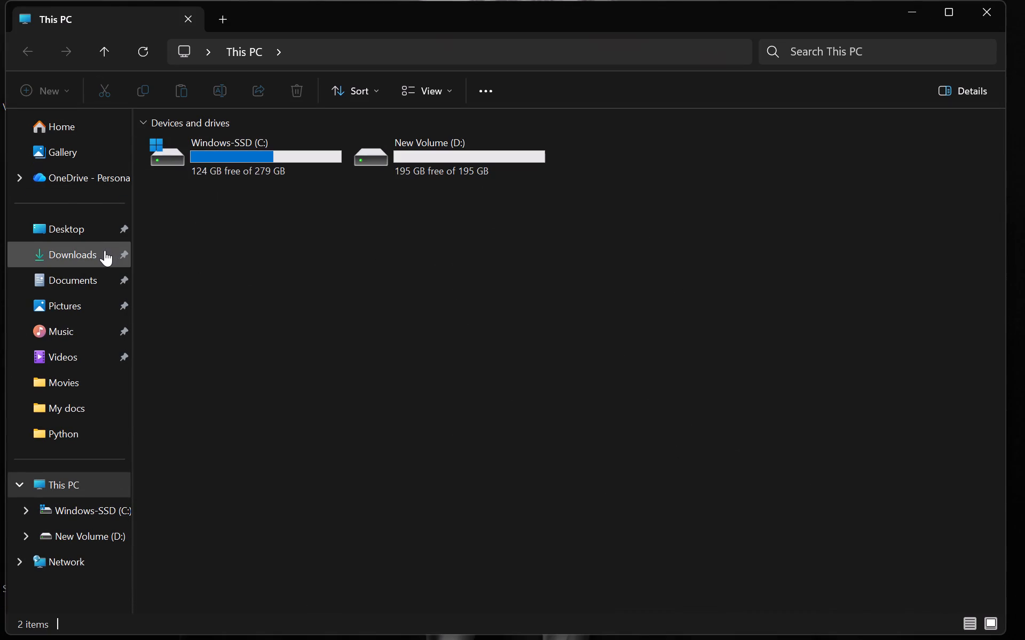
{"action": "left_click", "coordinate": [98, 270]}
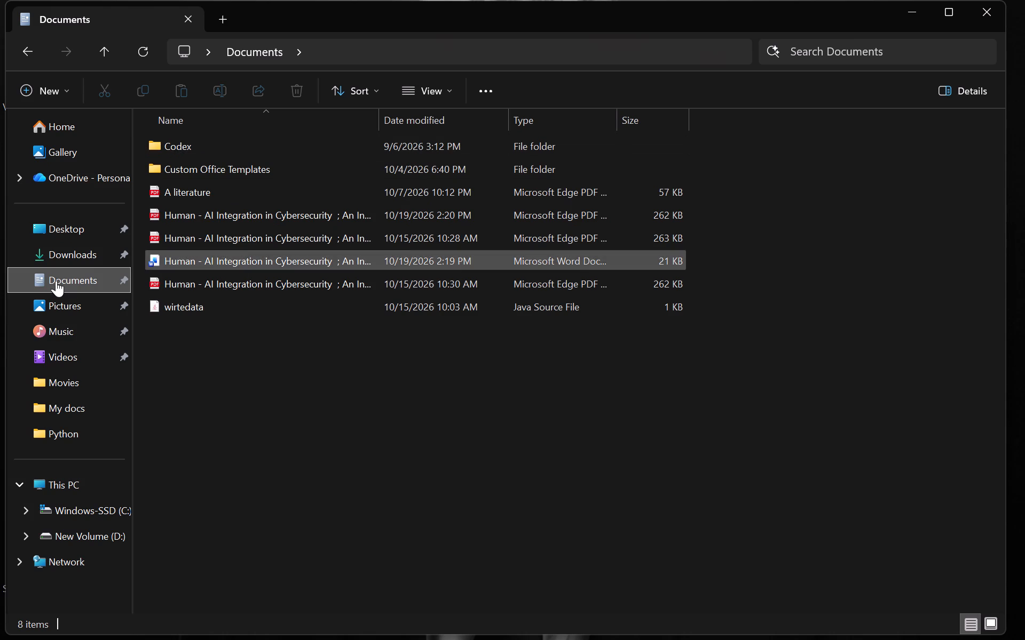
{"action": "left_click", "coordinate": [63, 260]}
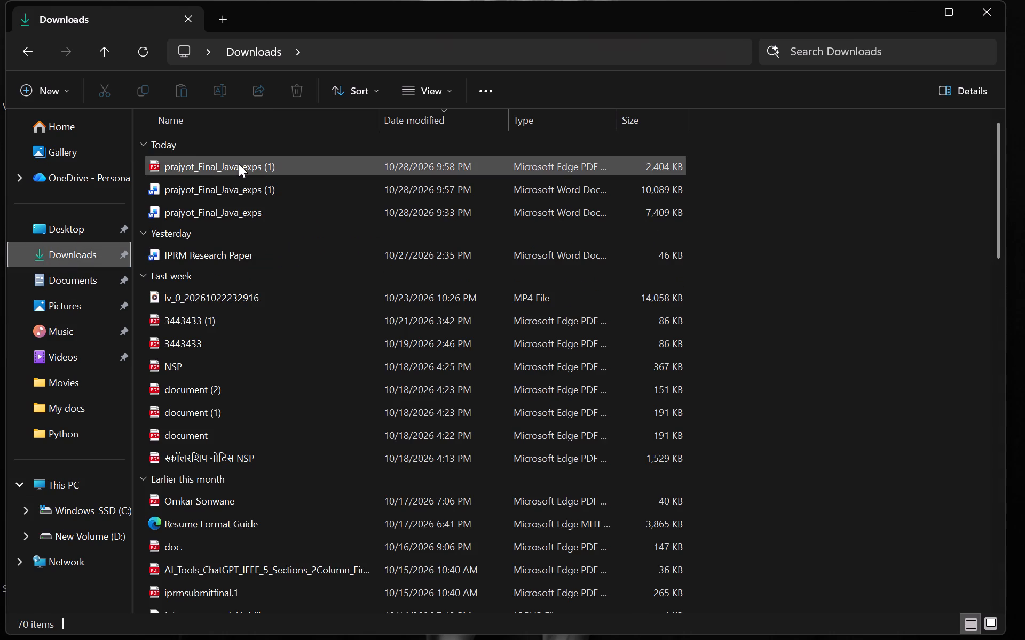
{"action": "left_click", "coordinate": [239, 164]}
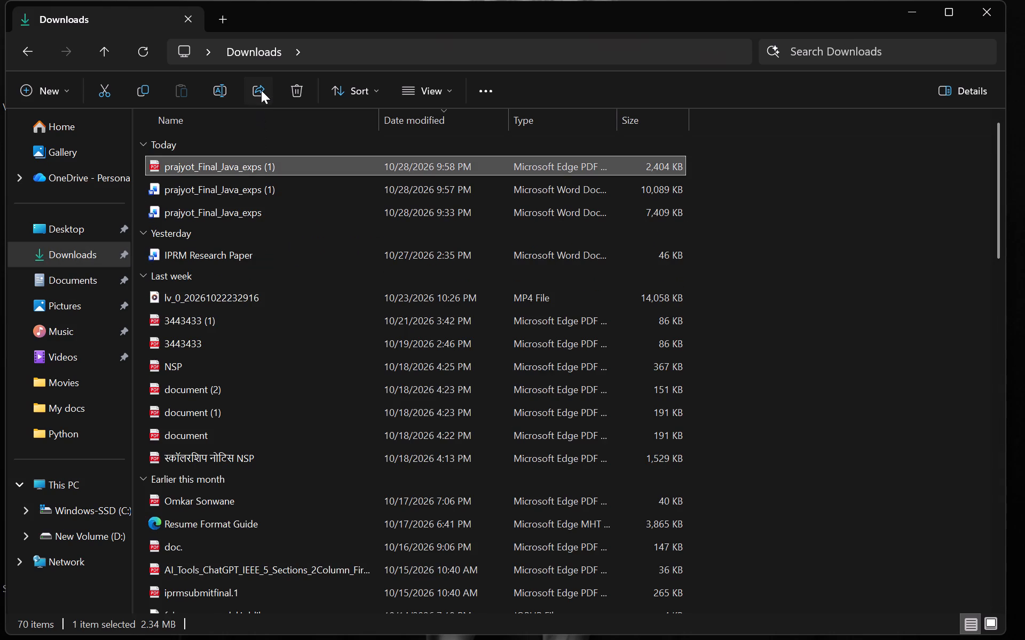
{"action": "left_click", "coordinate": [139, 89]}
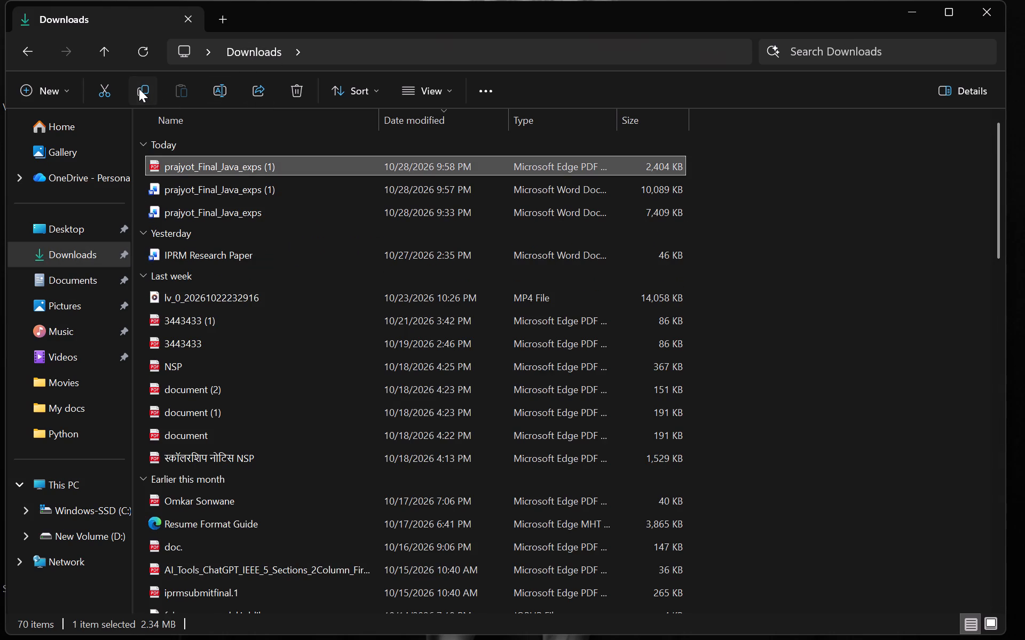
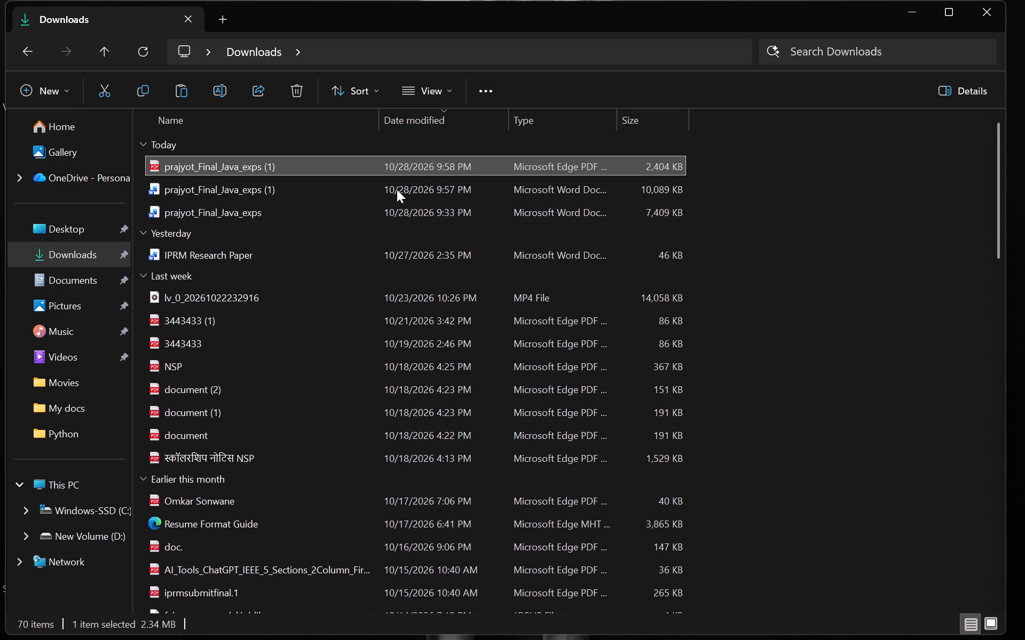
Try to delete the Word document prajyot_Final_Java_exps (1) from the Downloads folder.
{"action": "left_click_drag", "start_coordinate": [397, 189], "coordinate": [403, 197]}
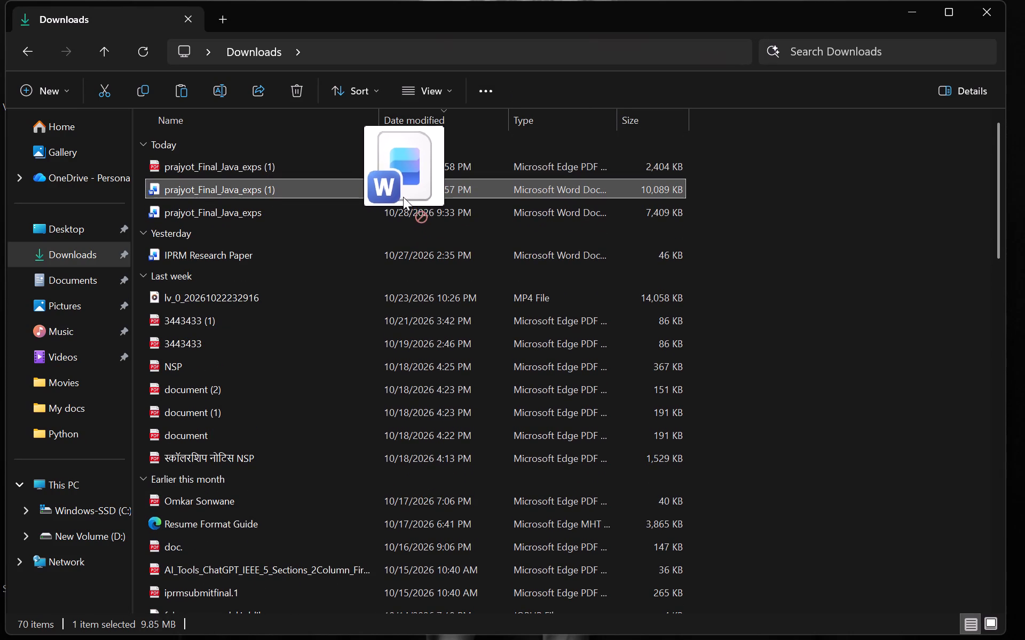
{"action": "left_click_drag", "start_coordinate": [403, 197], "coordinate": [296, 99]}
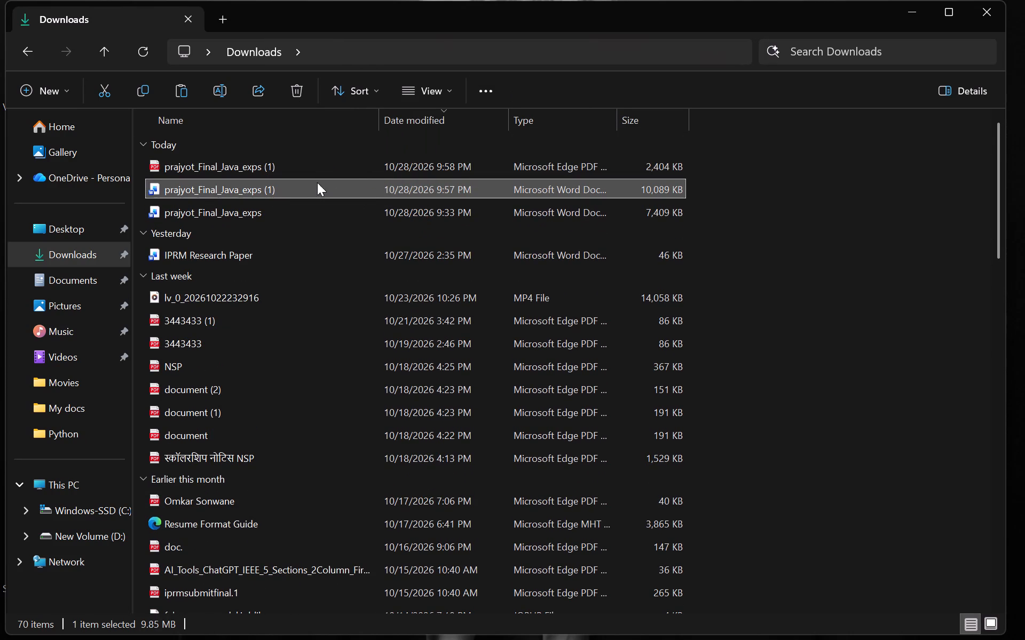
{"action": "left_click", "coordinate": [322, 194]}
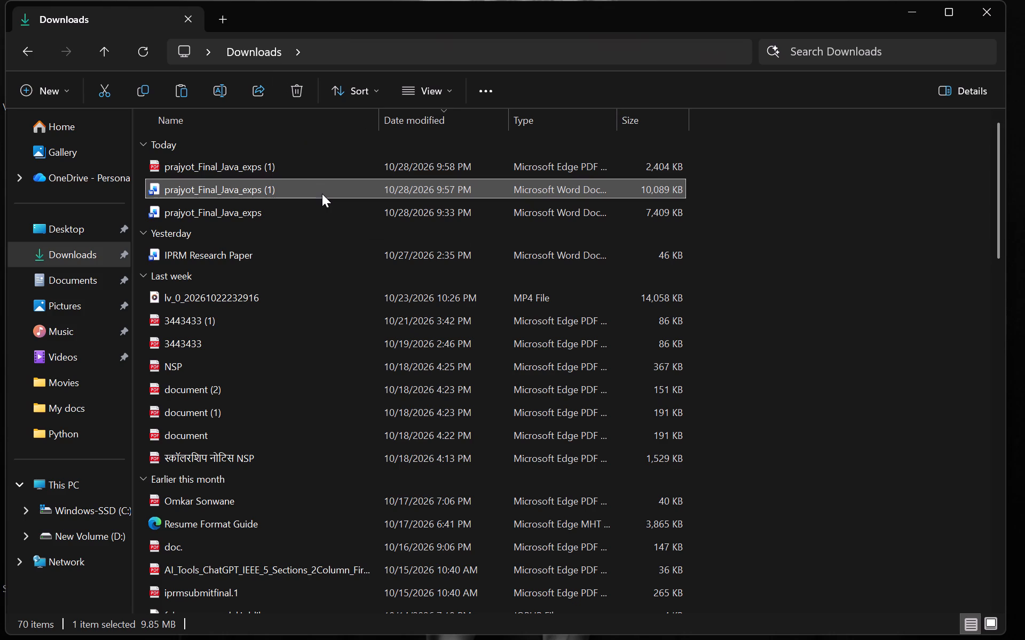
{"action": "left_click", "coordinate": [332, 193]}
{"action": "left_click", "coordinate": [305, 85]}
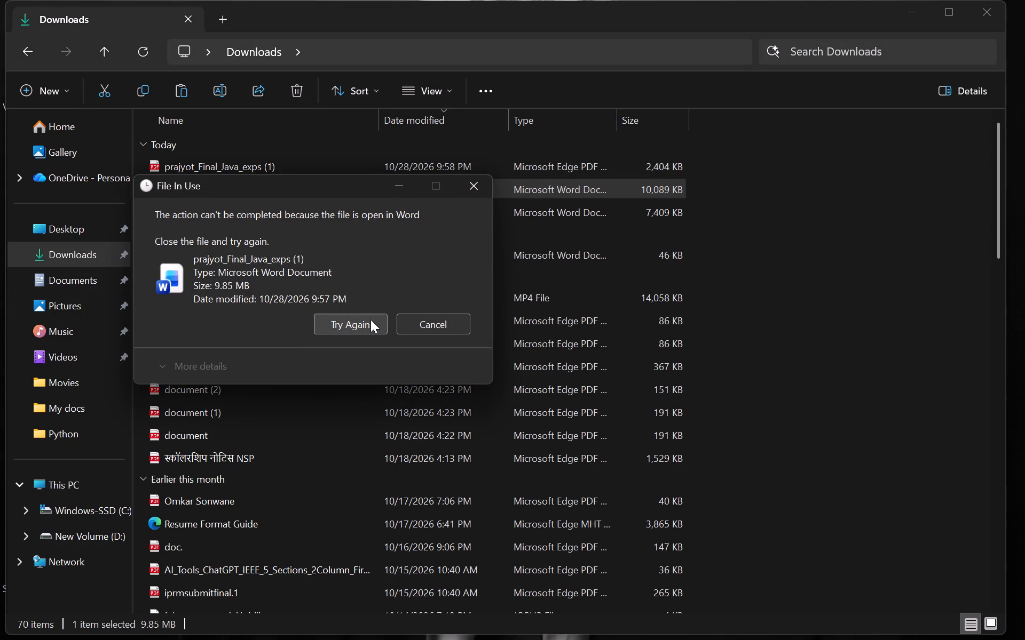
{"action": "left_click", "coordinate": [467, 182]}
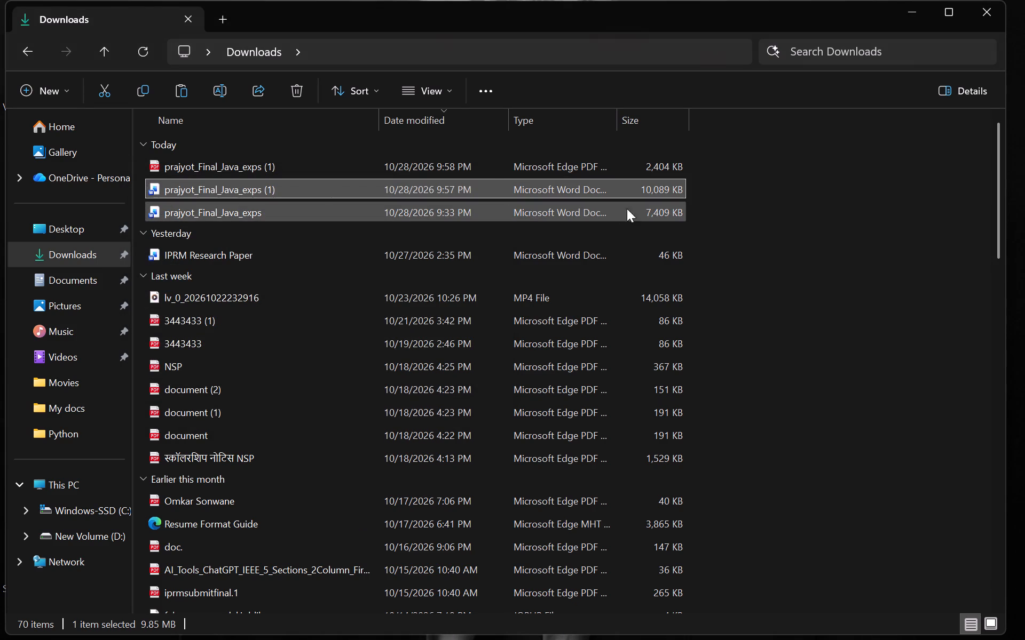
Delete the Word document prajyot_Final_Java_exps from the Downloads folder, attempting prajyot_Final_Java_exps (1) in the same deletion.
{"action": "left_click_drag", "start_coordinate": [693, 184], "coordinate": [698, 213]}
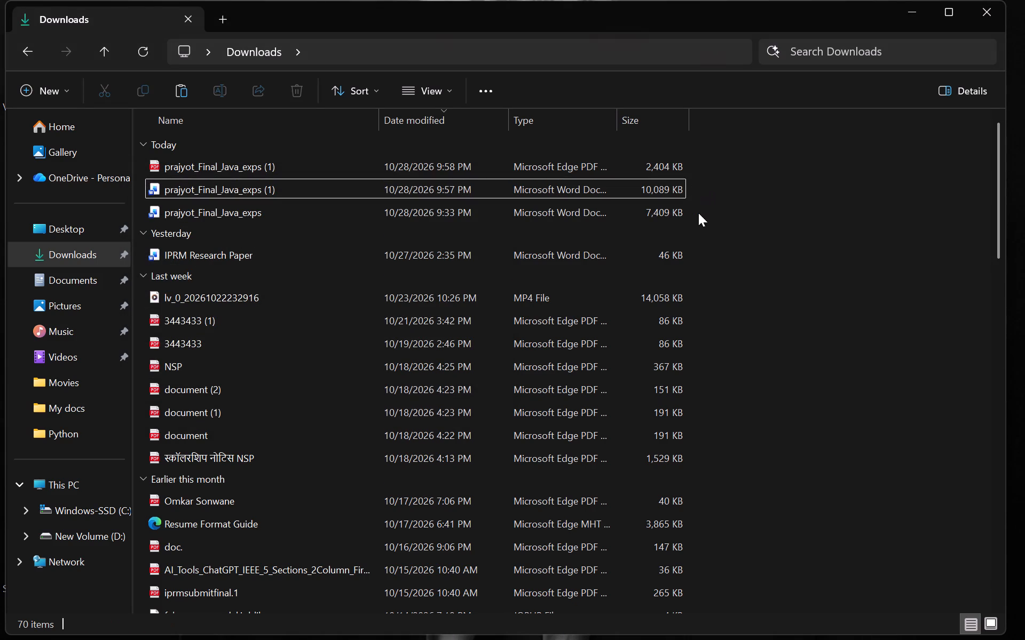
{"action": "left_click_drag", "start_coordinate": [679, 190], "coordinate": [687, 217]}
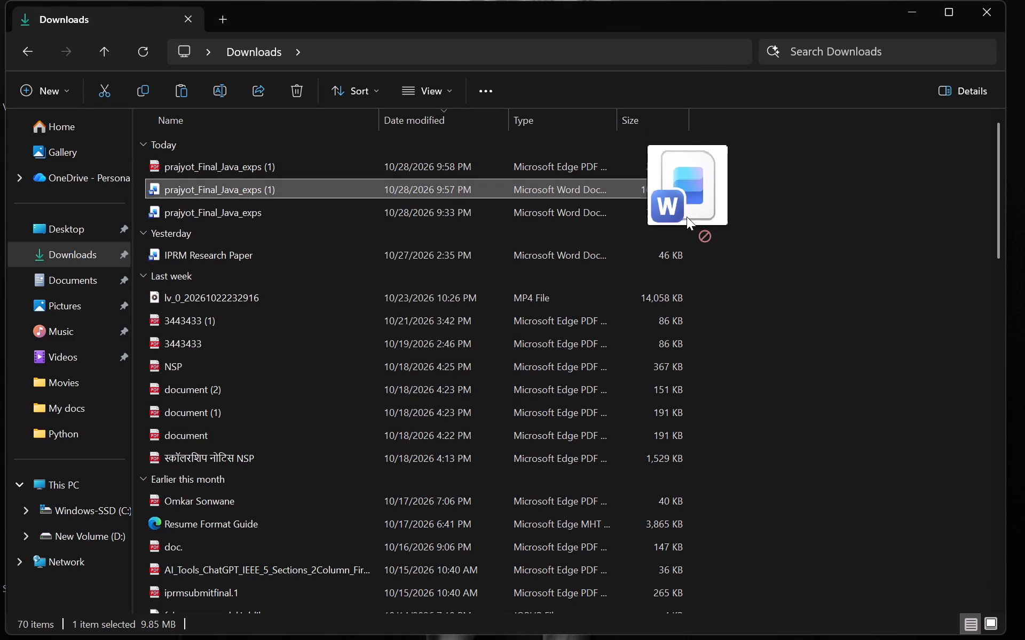
{"action": "left_click_drag", "start_coordinate": [687, 217], "coordinate": [752, 185]}
{"action": "left_click_drag", "start_coordinate": [691, 191], "coordinate": [691, 220]}
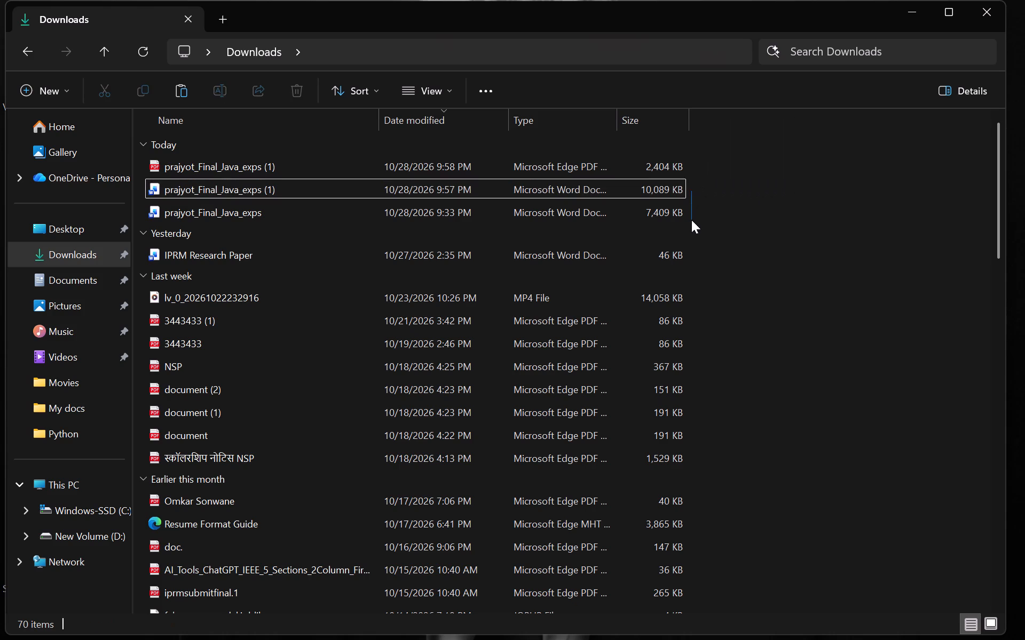
{"action": "left_click_drag", "start_coordinate": [691, 220], "coordinate": [679, 218]}
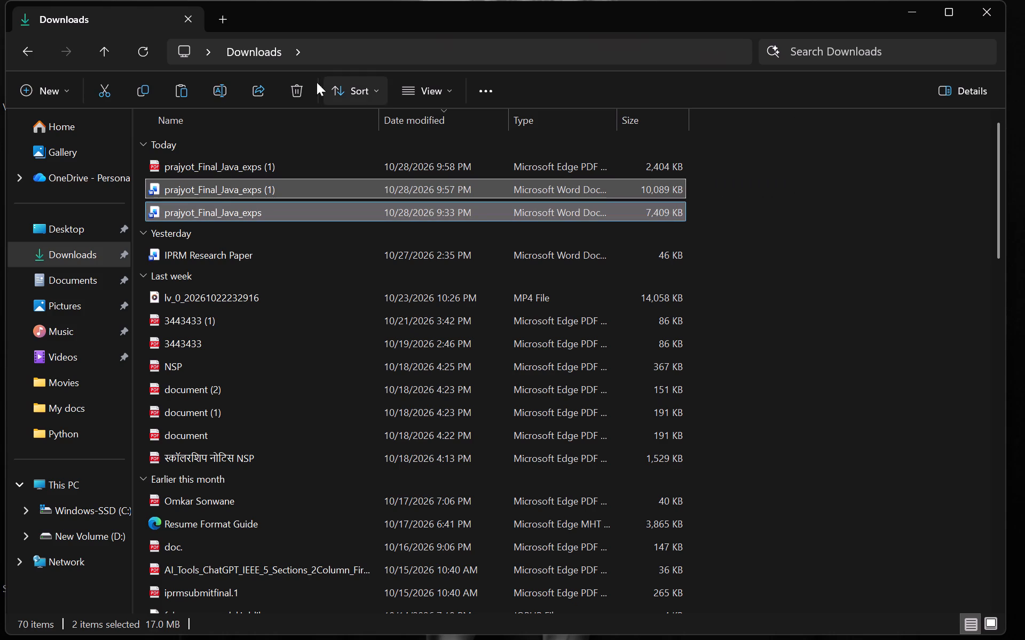
{"action": "left_click", "coordinate": [286, 86]}
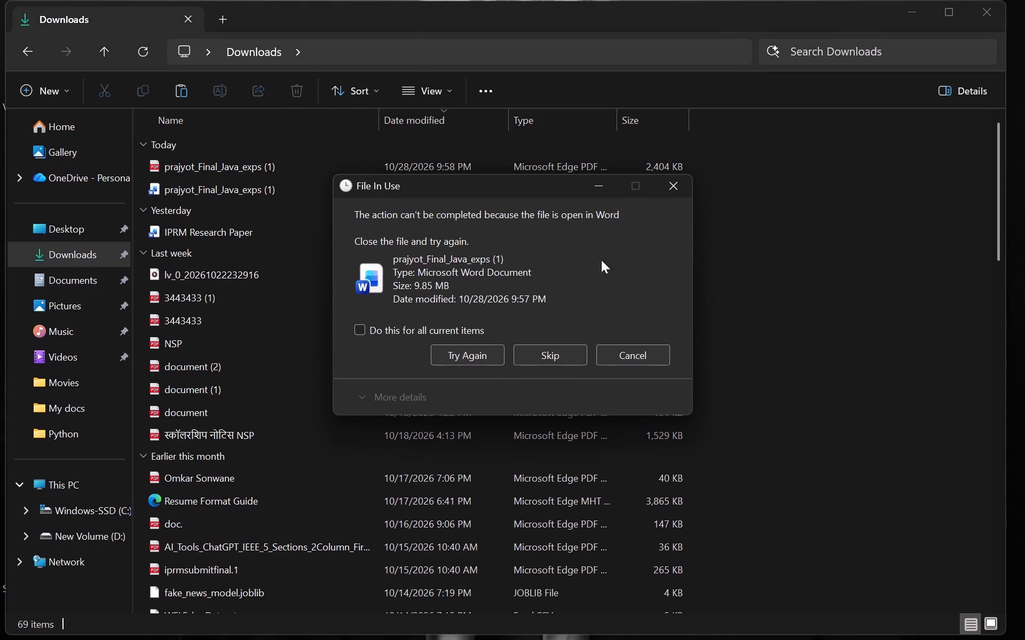
{"action": "left_click", "coordinate": [685, 180]}
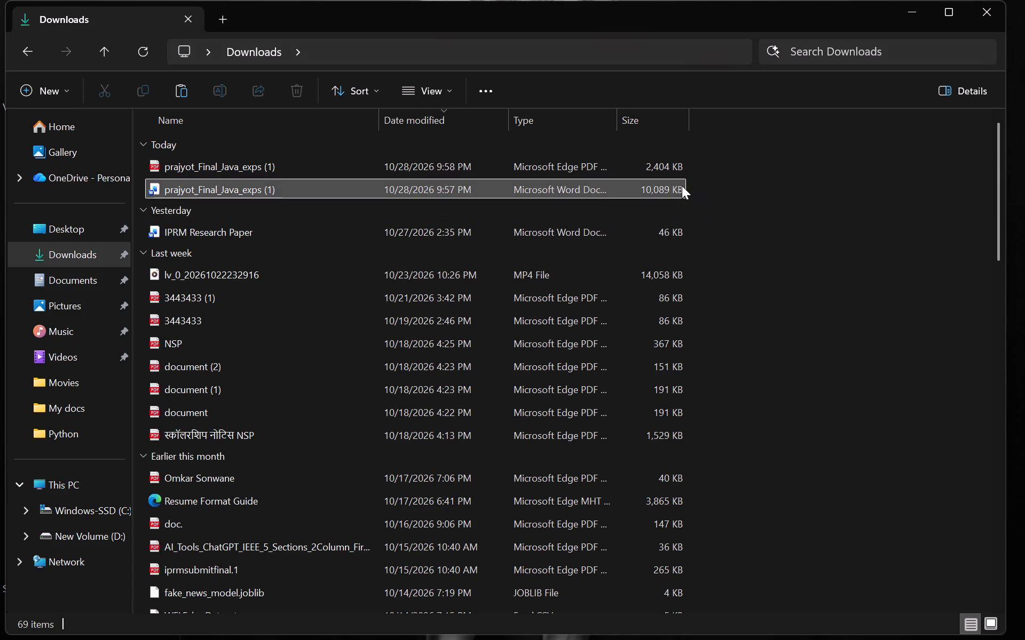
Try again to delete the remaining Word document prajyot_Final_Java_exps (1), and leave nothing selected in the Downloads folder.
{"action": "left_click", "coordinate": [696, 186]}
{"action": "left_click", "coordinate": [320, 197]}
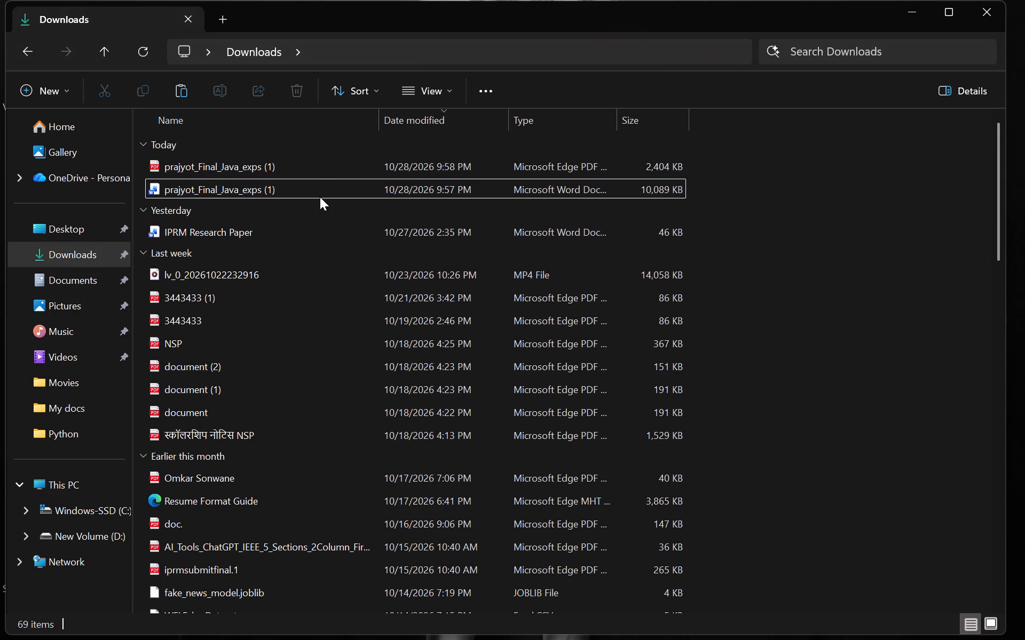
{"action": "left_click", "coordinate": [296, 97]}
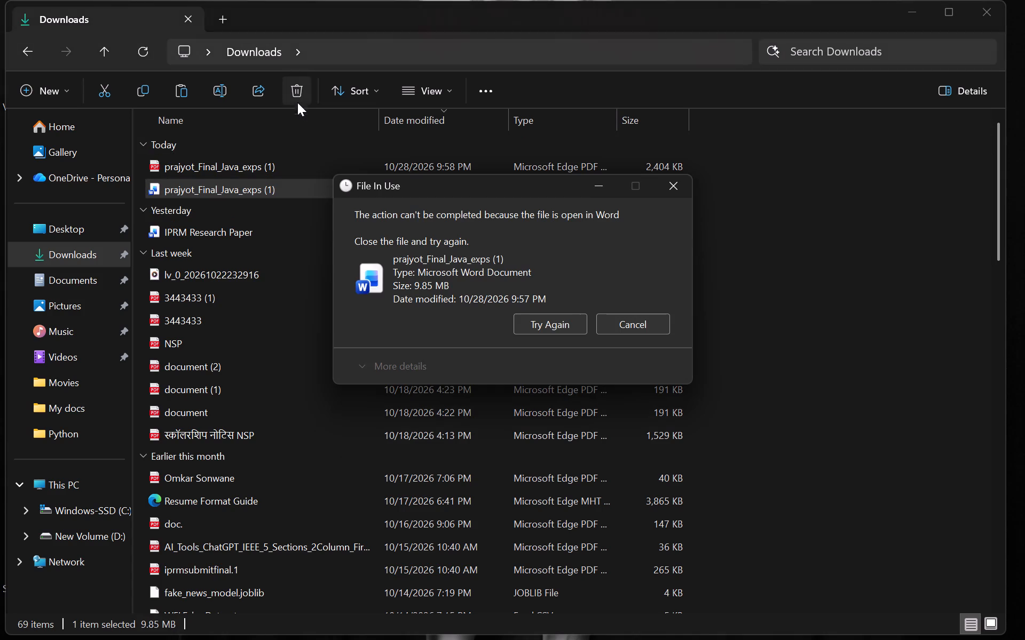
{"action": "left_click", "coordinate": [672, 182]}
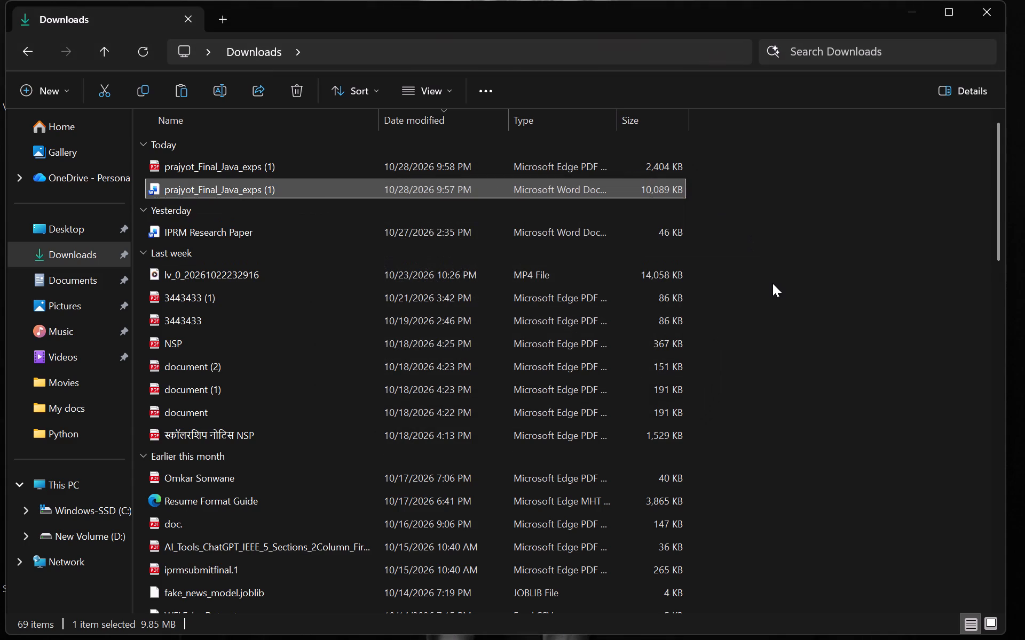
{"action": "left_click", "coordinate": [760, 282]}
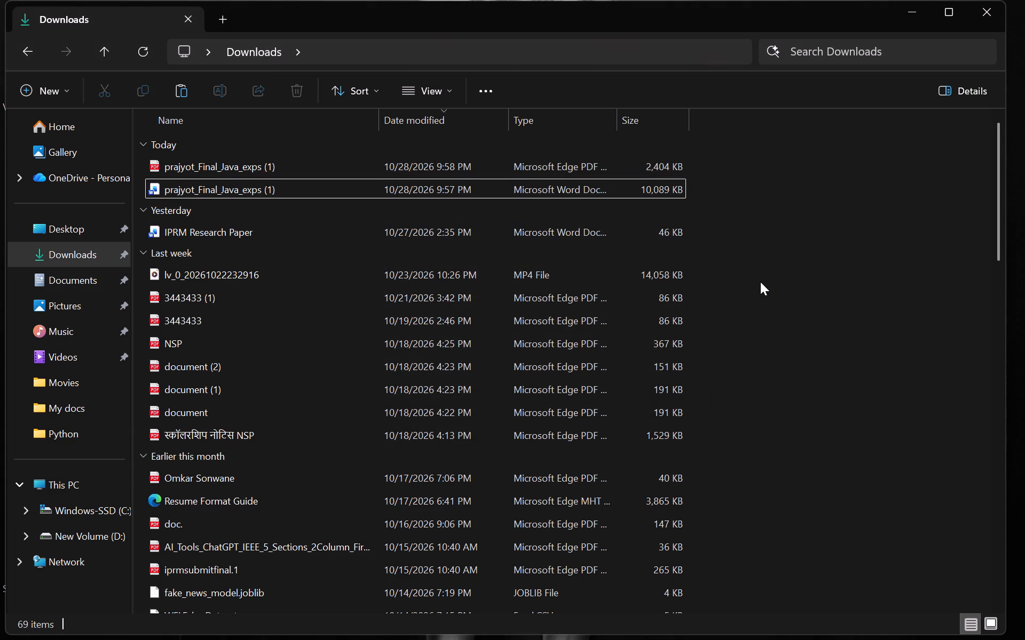